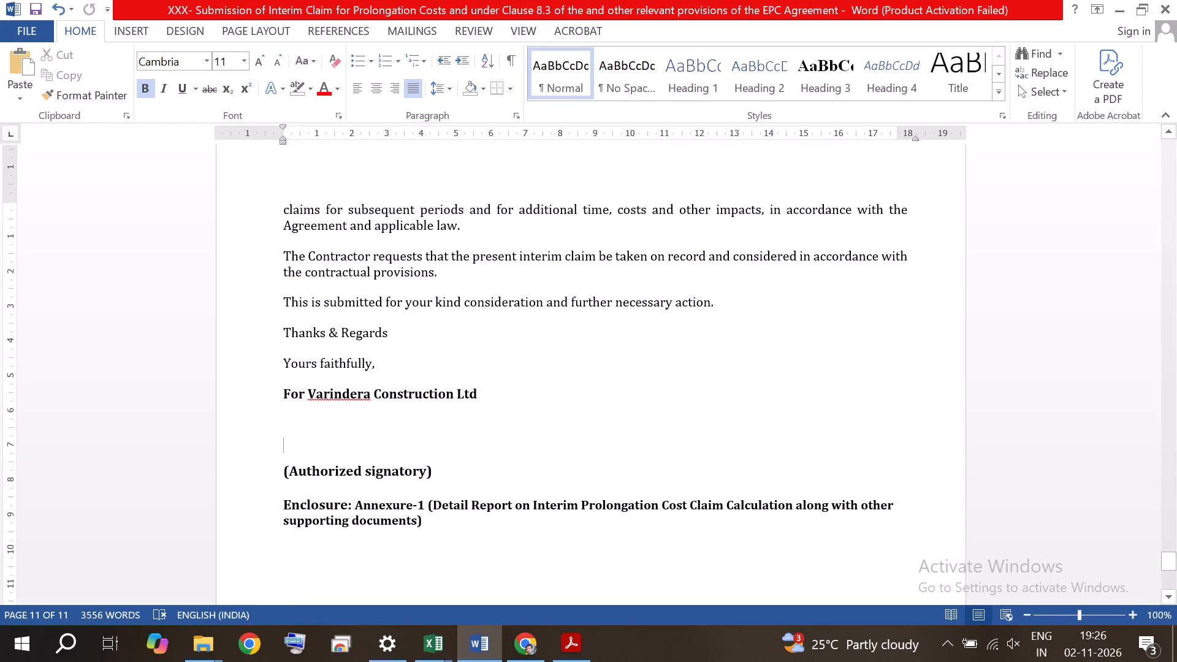
Save the interim claim letter.
{"action": "left_click", "coordinate": [464, 361]}
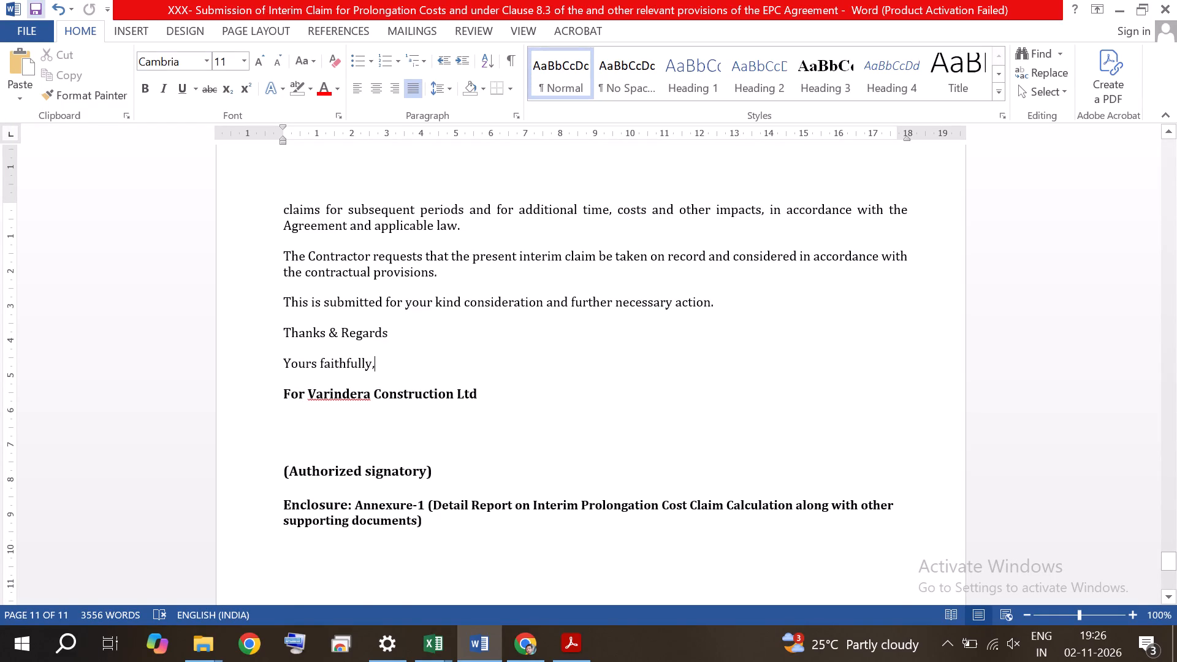
{"action": "triple_click", "coordinate": [37, 15]}
{"action": "scroll", "coordinate": [495, 404], "scroll_direction": "up", "scroll_amount": 7}
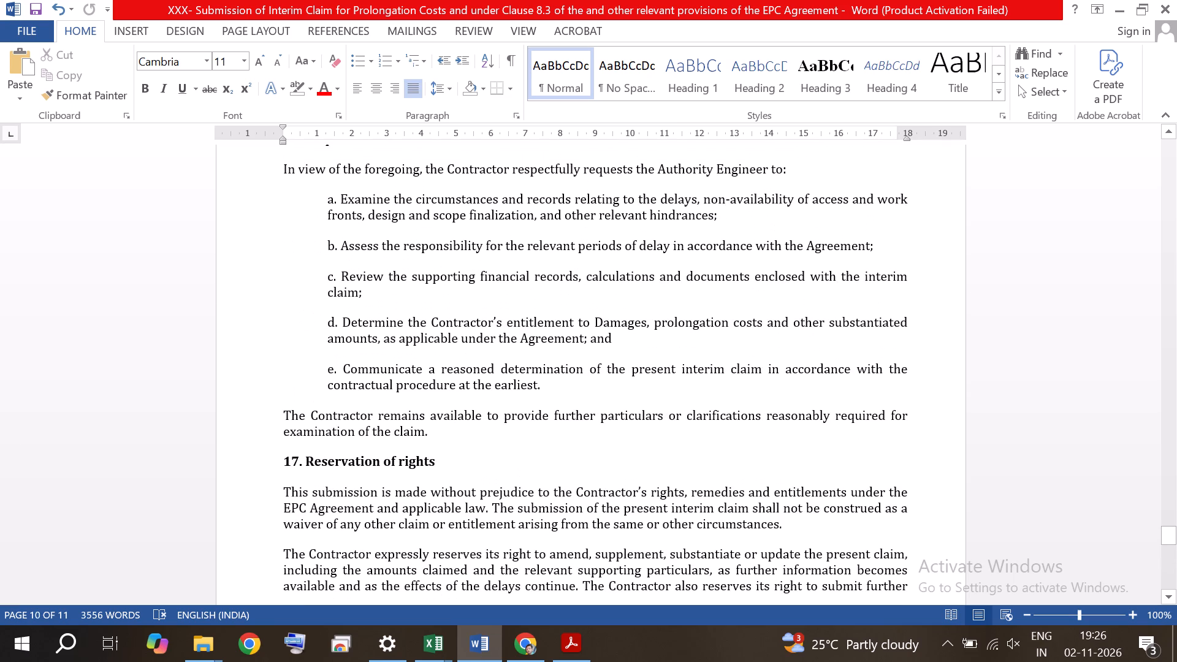
{"action": "scroll", "coordinate": [495, 404], "scroll_direction": "up", "scroll_amount": 4}
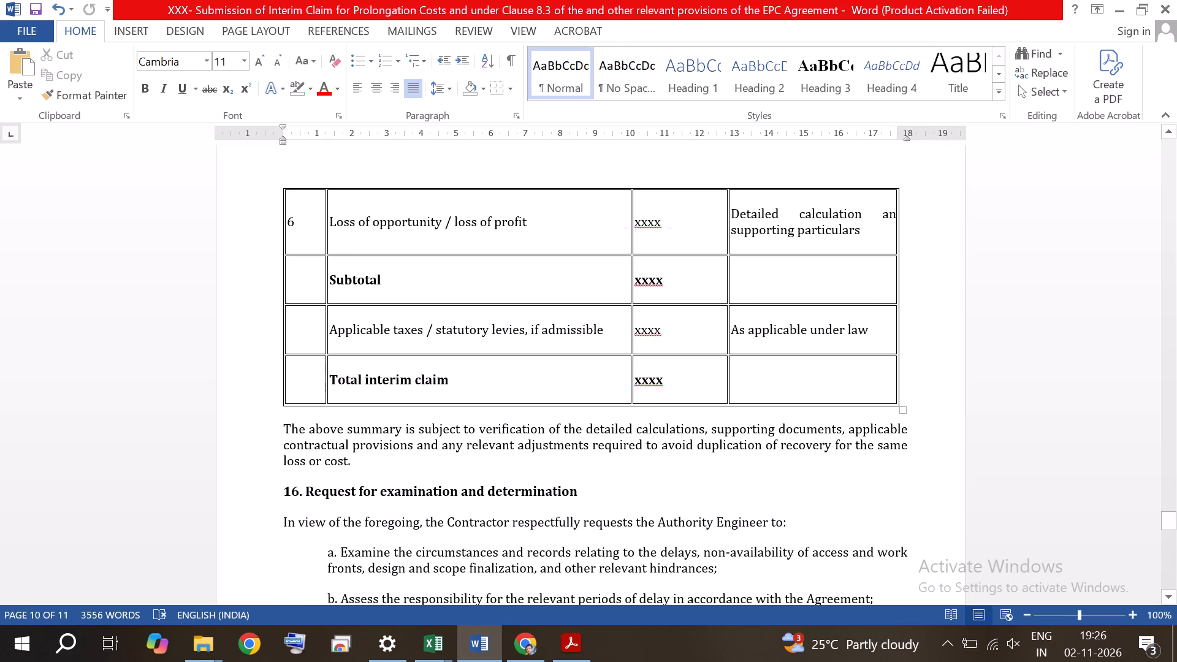
{"action": "double_click", "coordinate": [43, 13]}
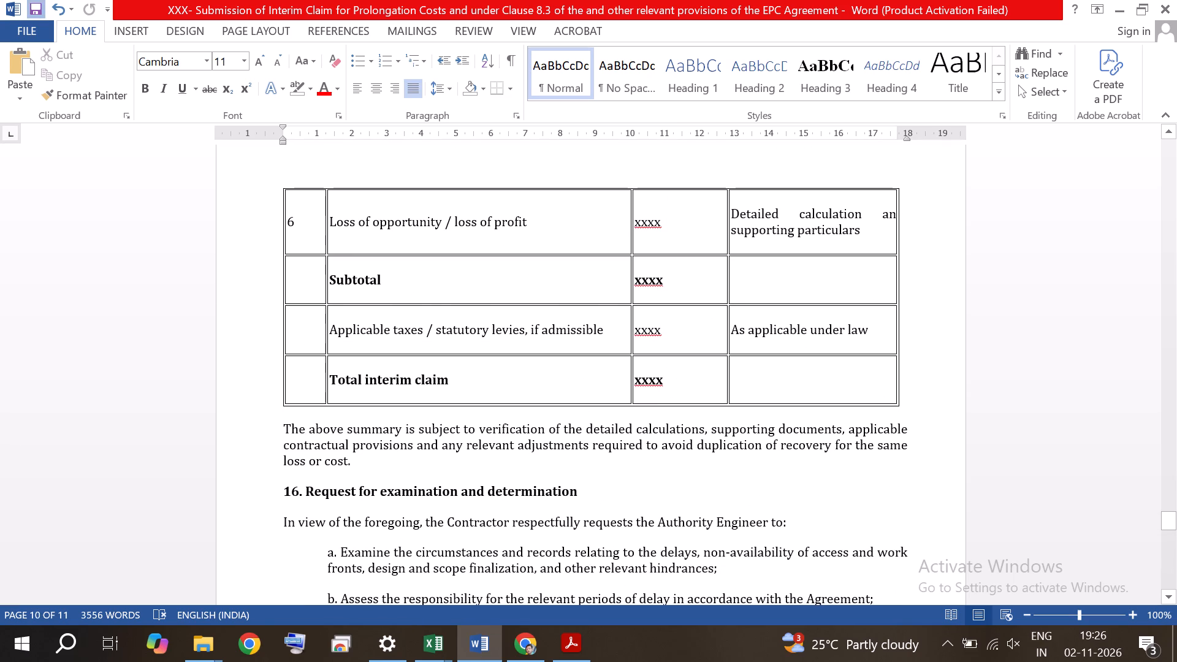
Search for "extension" and delete "extension of time," from the entitlement sentence above heading 4.
{"action": "key", "text": "ctrl+f"}
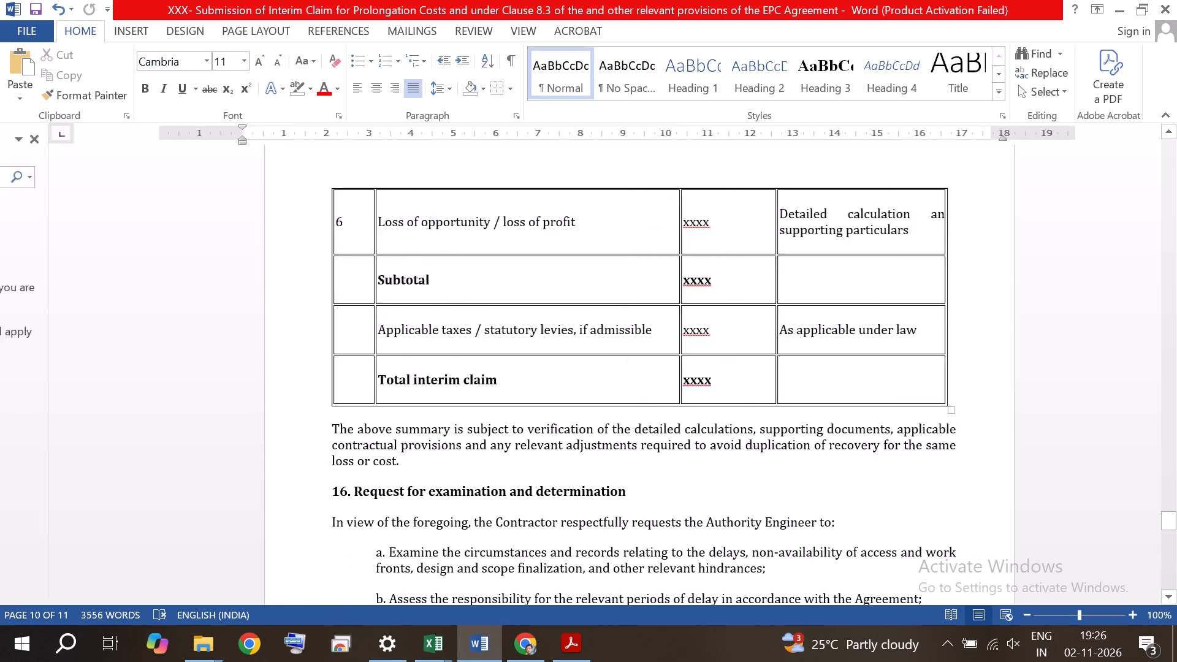
{"action": "type", "text": "extension"}
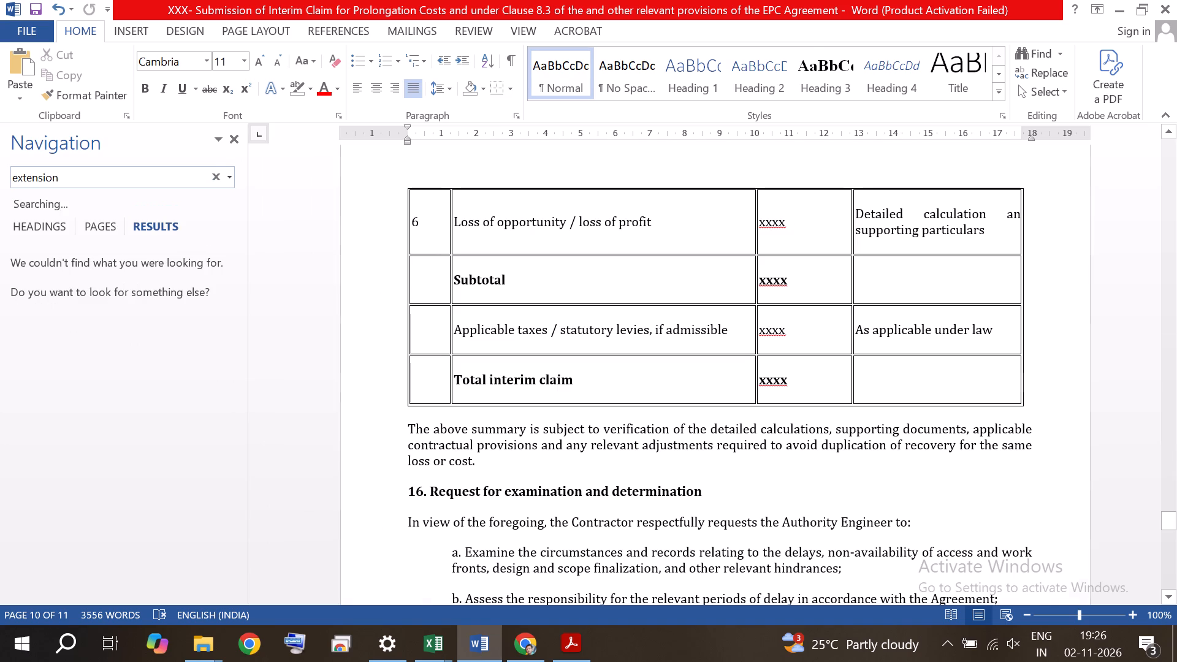
{"action": "key", "text": "Return"}
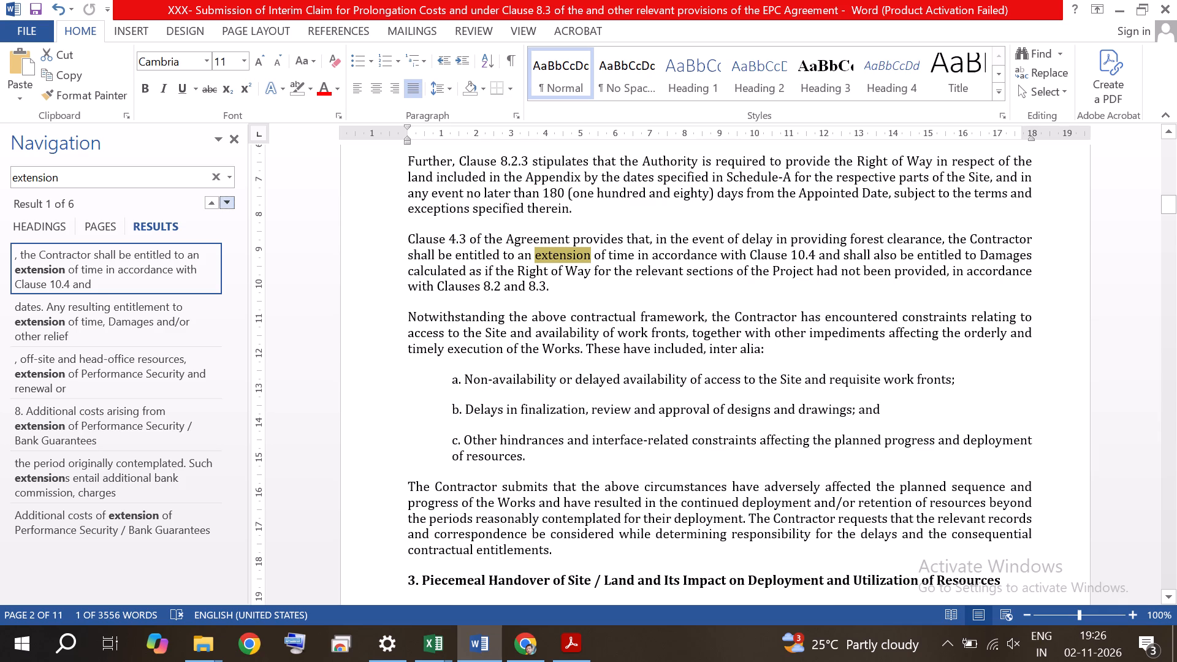
{"action": "left_click", "coordinate": [228, 203]}
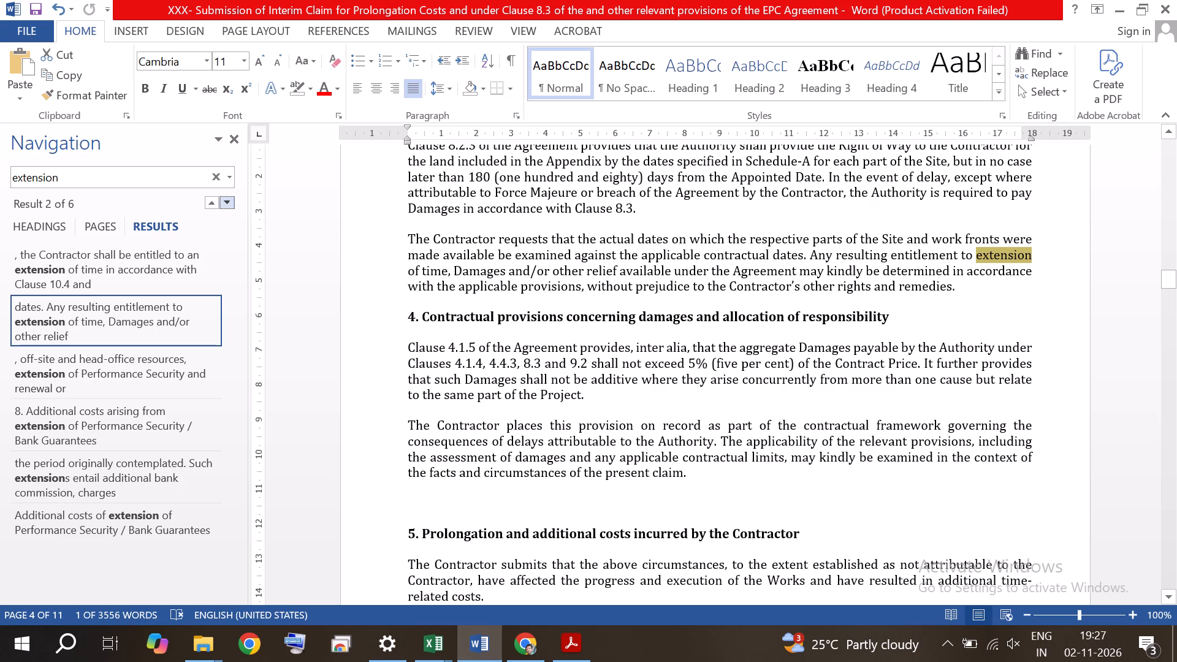
{"action": "left_click_drag", "start_coordinate": [975, 258], "coordinate": [457, 272]}
{"action": "key", "text": "BackSpace"}
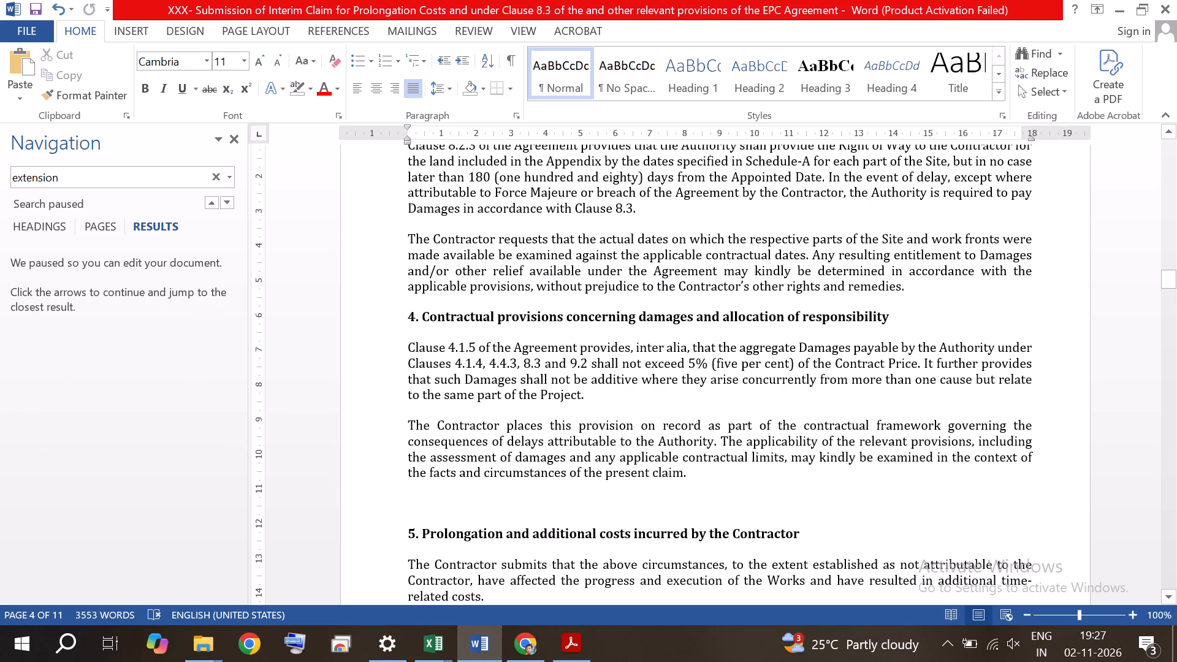
Go through the remaining "extension" matches and underline "shall also be entitled to Damages" through "Clauses 8.2 and 8.3" in the Clause 4.3 paragraph.
{"action": "left_click", "coordinate": [226, 197]}
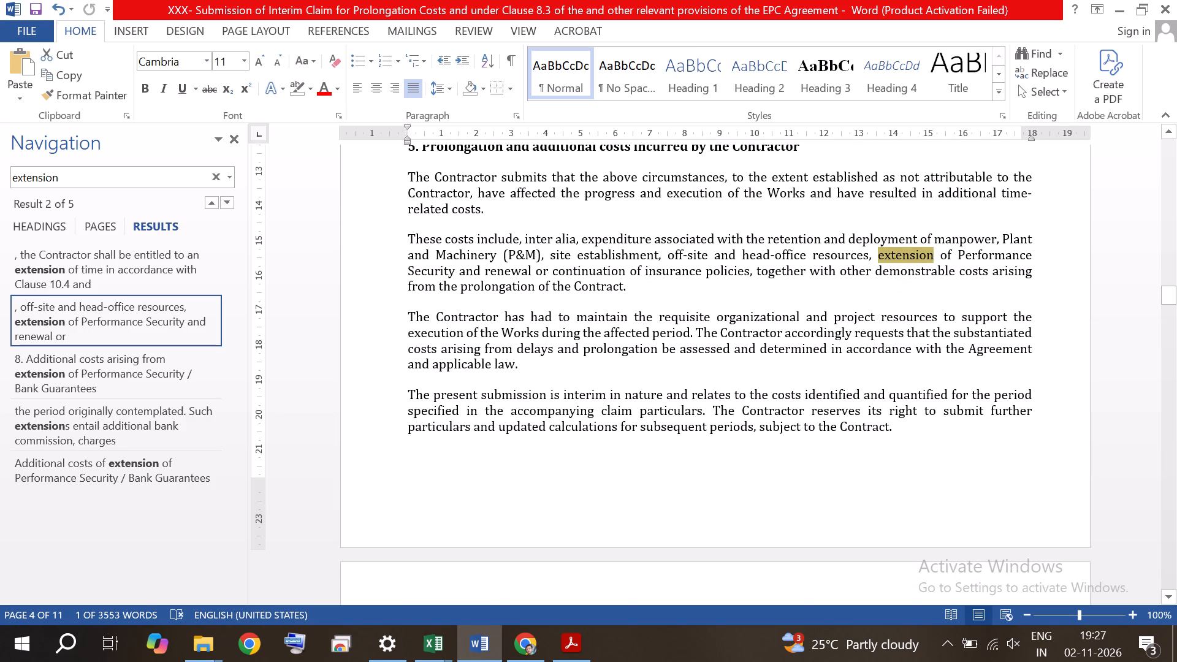
{"action": "left_click", "coordinate": [232, 200]}
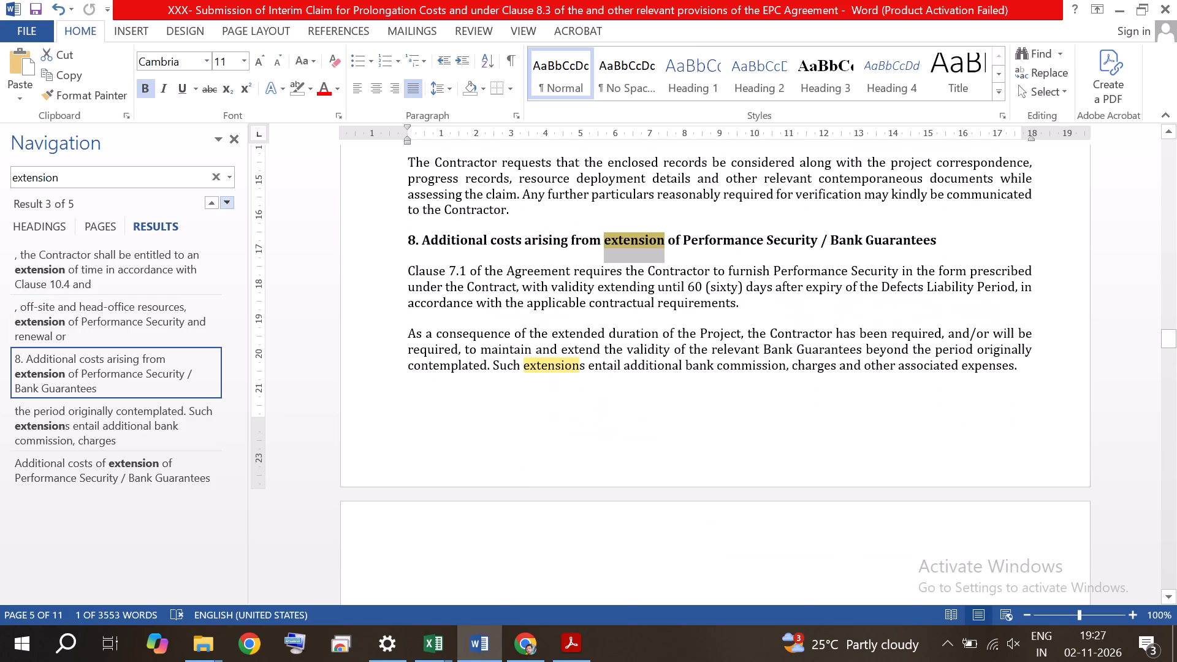
{"action": "left_click", "coordinate": [232, 200]}
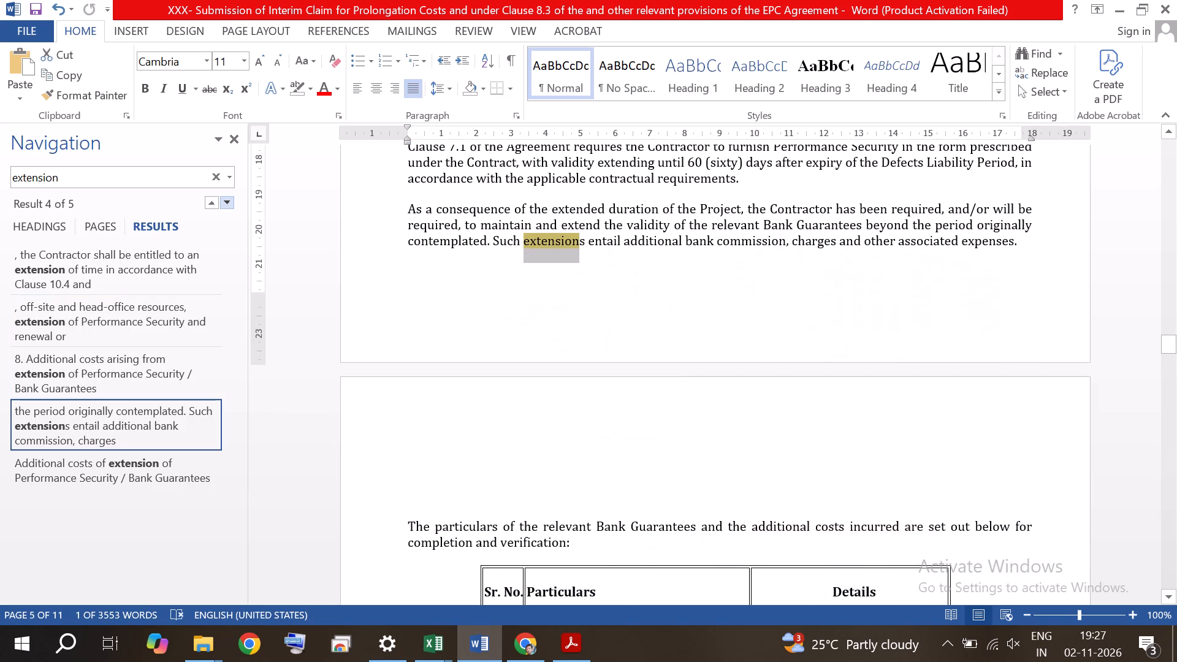
{"action": "left_click", "coordinate": [232, 200]}
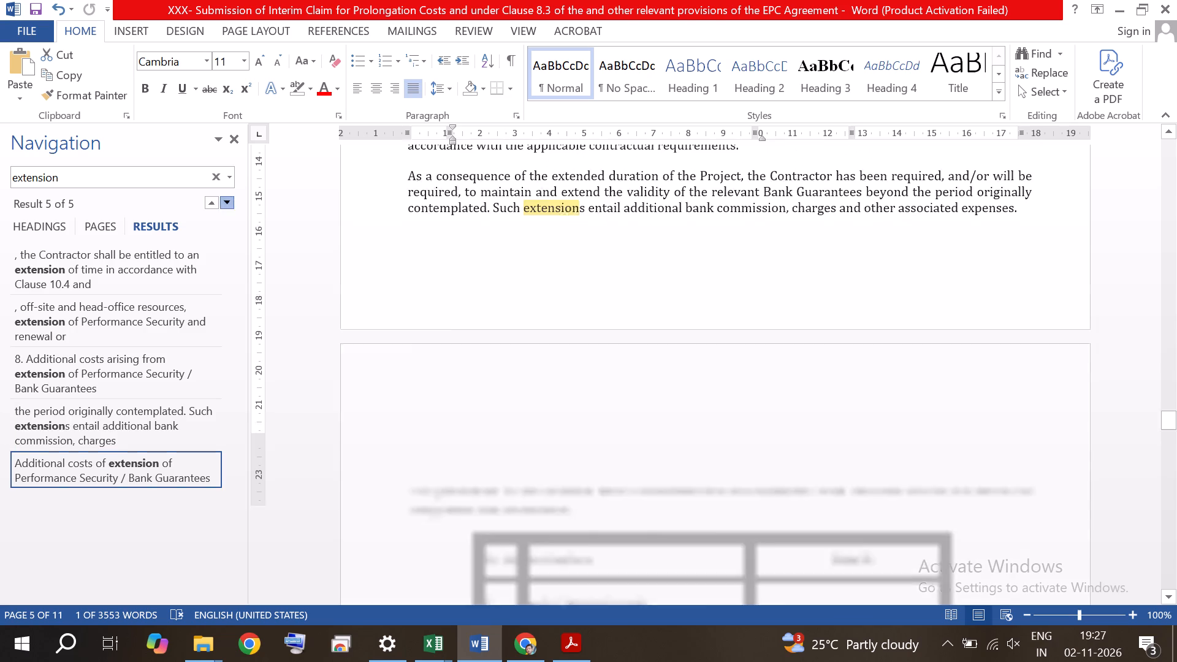
{"action": "left_click", "coordinate": [232, 200]}
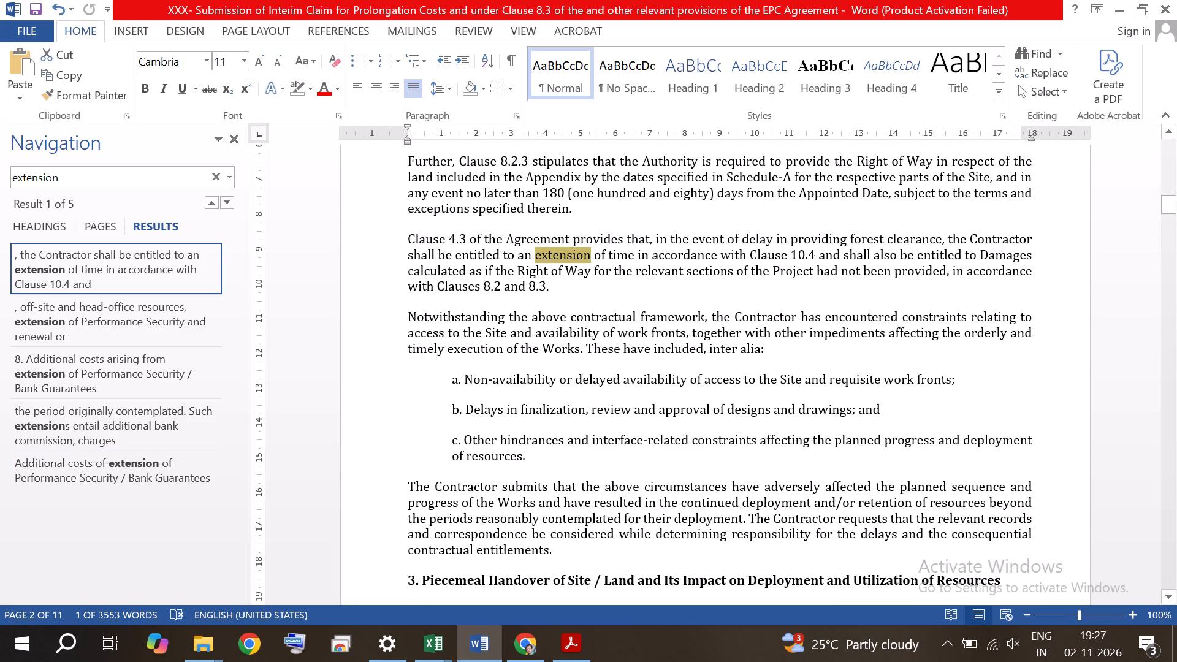
{"action": "left_click_drag", "start_coordinate": [844, 256], "coordinate": [848, 258]}
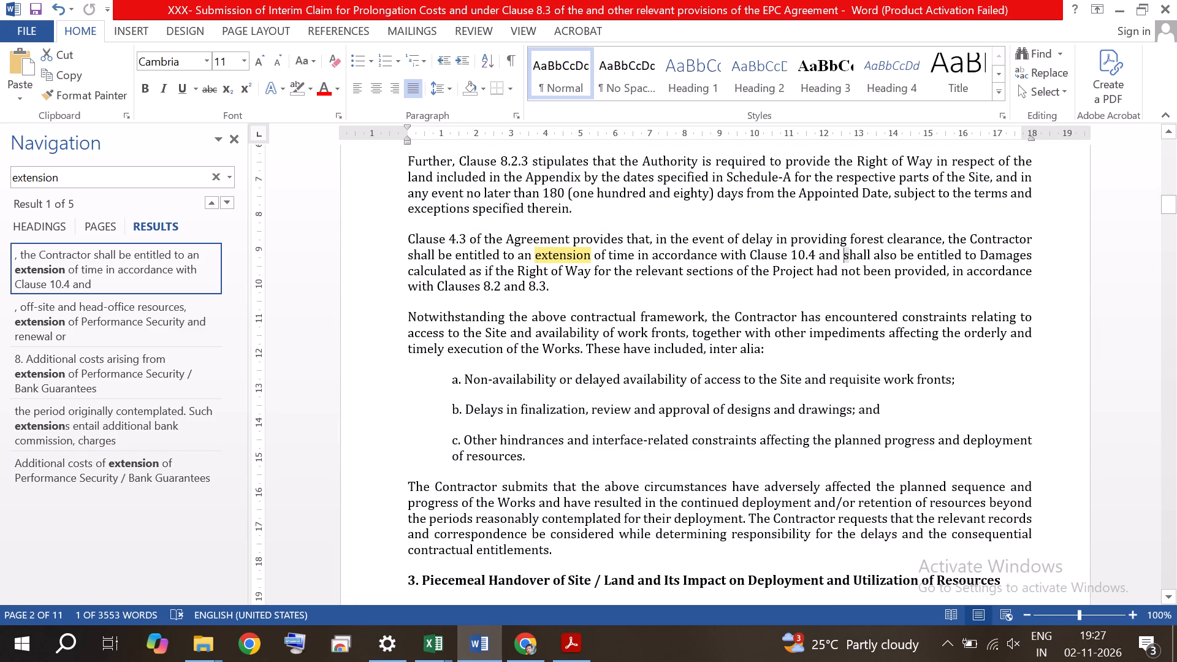
{"action": "left_click_drag", "start_coordinate": [848, 258], "coordinate": [693, 276]}
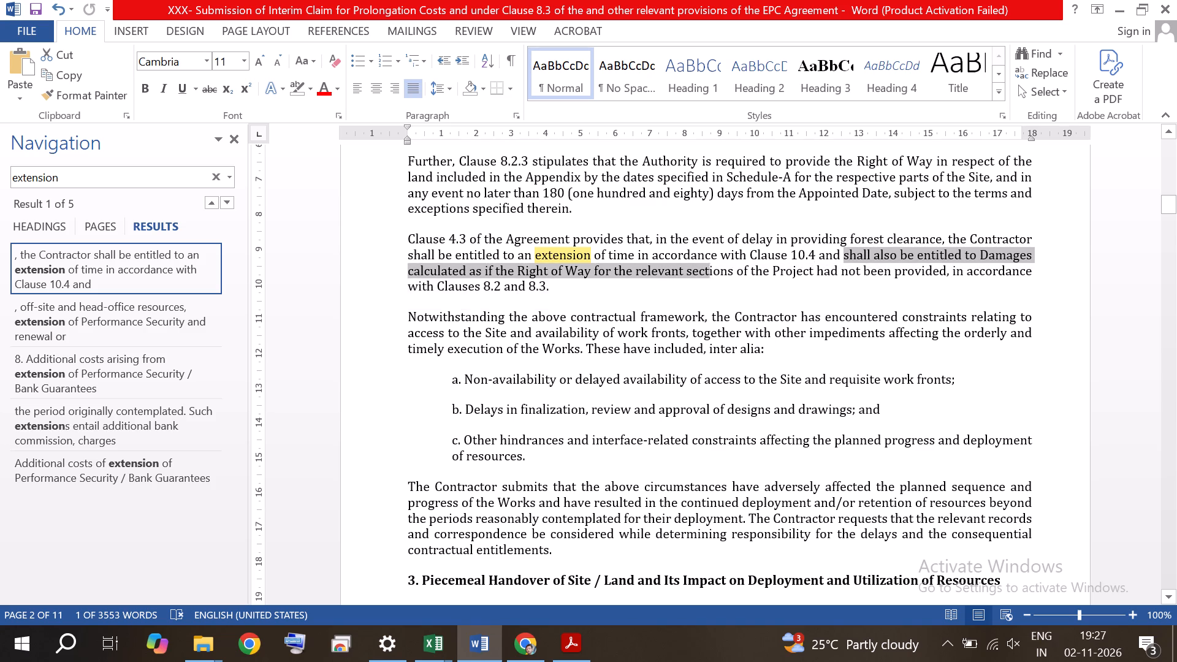
{"action": "left_click_drag", "start_coordinate": [693, 276], "coordinate": [544, 287]}
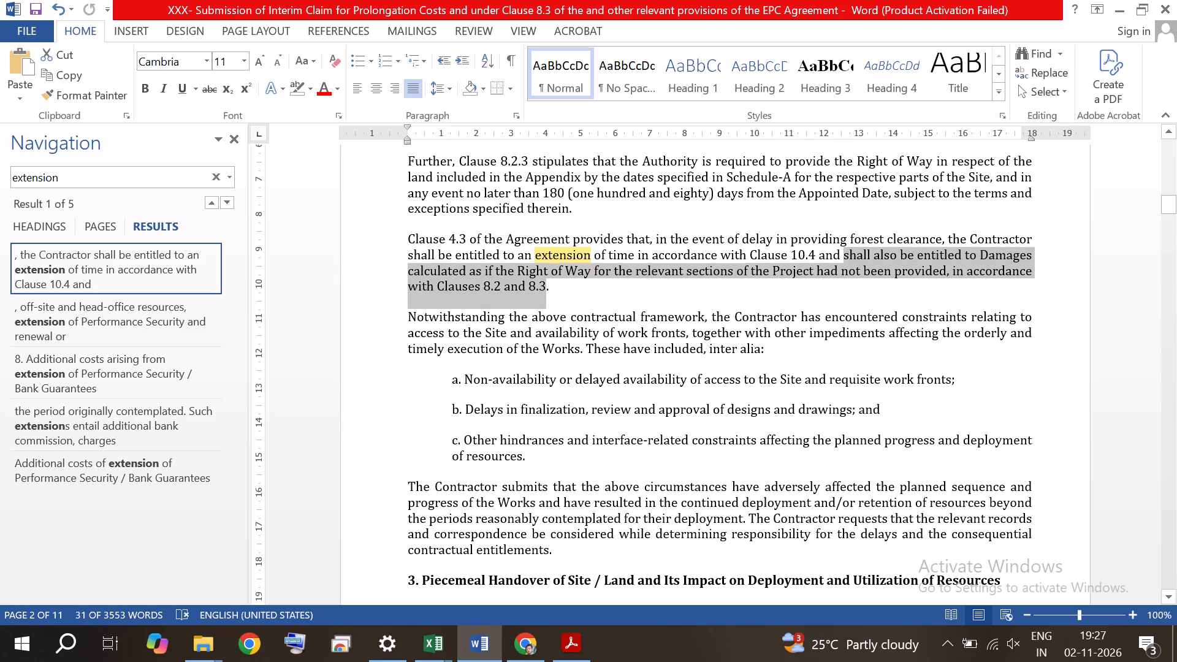
{"action": "left_click", "coordinate": [181, 93]}
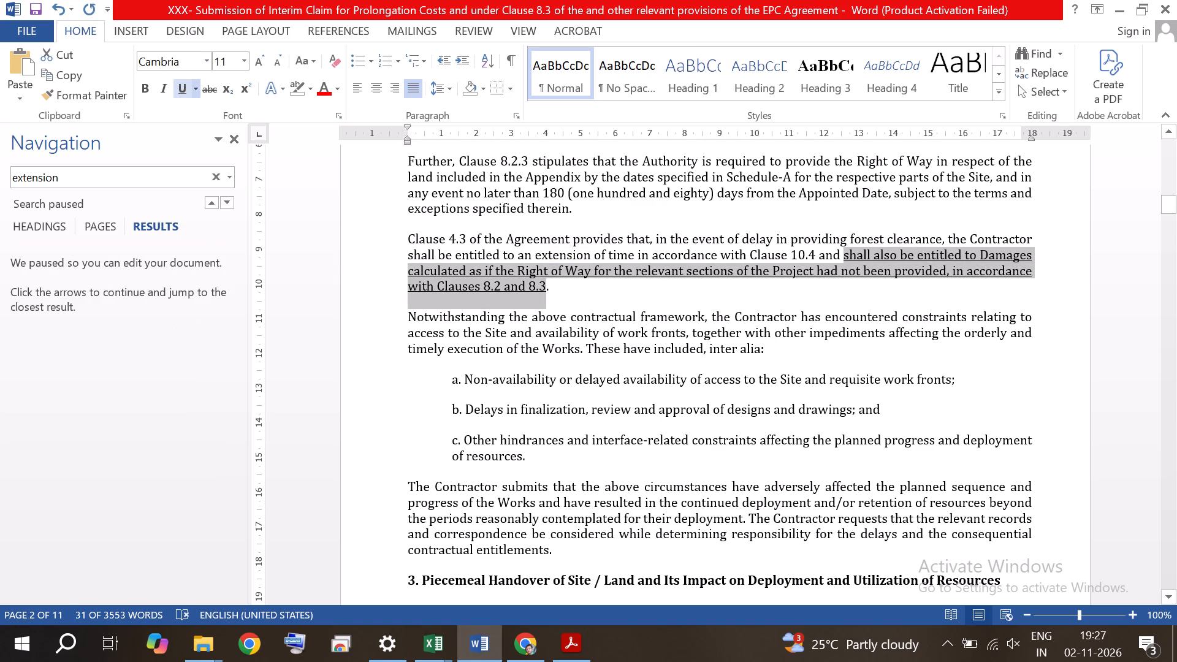
{"action": "left_click", "coordinate": [556, 230]}
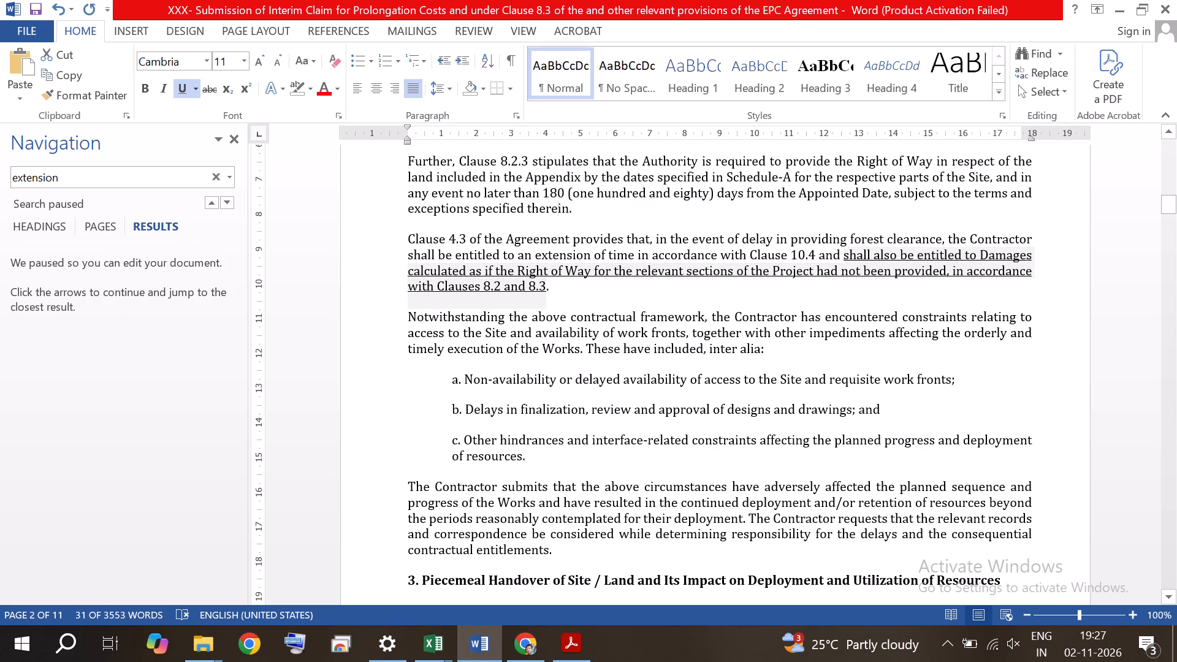
Save the letter and close the search results.
{"action": "scroll", "coordinate": [556, 230], "scroll_direction": "up", "scroll_amount": 1}
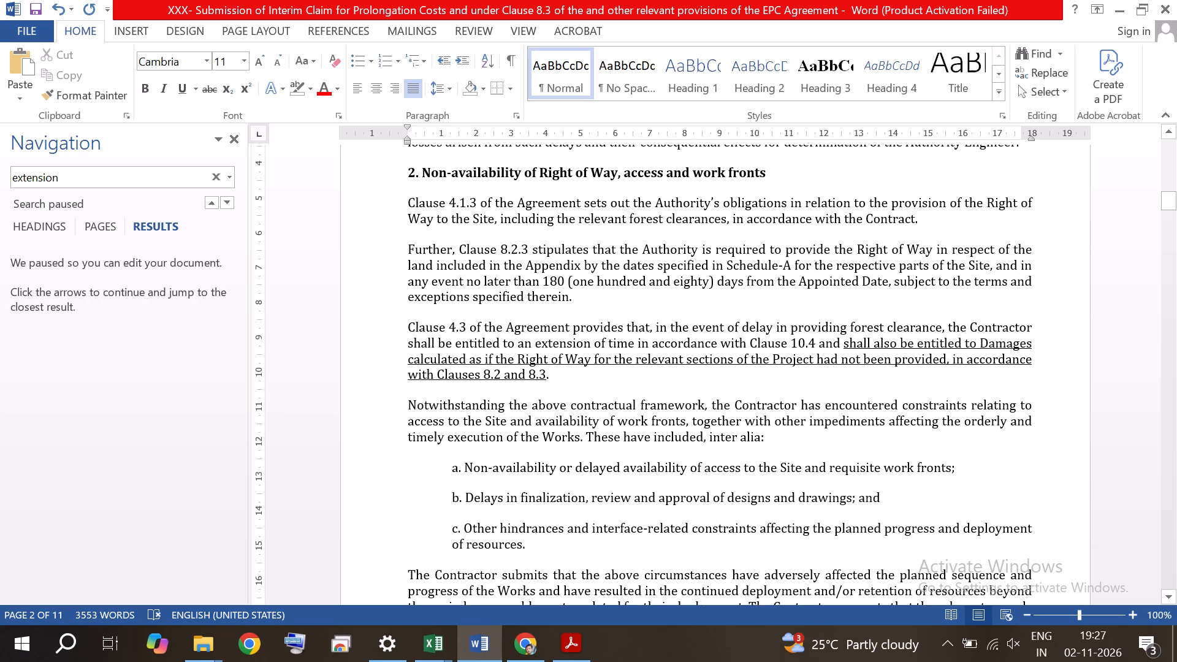
{"action": "triple_click", "coordinate": [36, 14]}
{"action": "triple_click", "coordinate": [32, 2]}
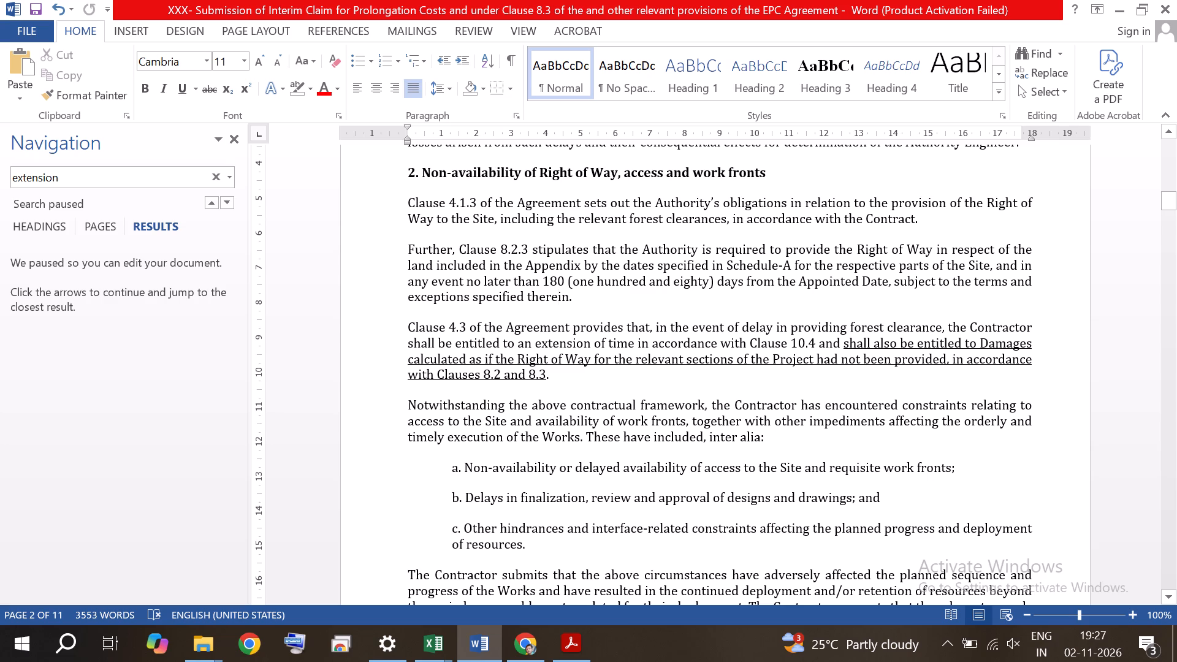
{"action": "left_click", "coordinate": [235, 142]}
{"action": "triple_click", "coordinate": [33, 6]}
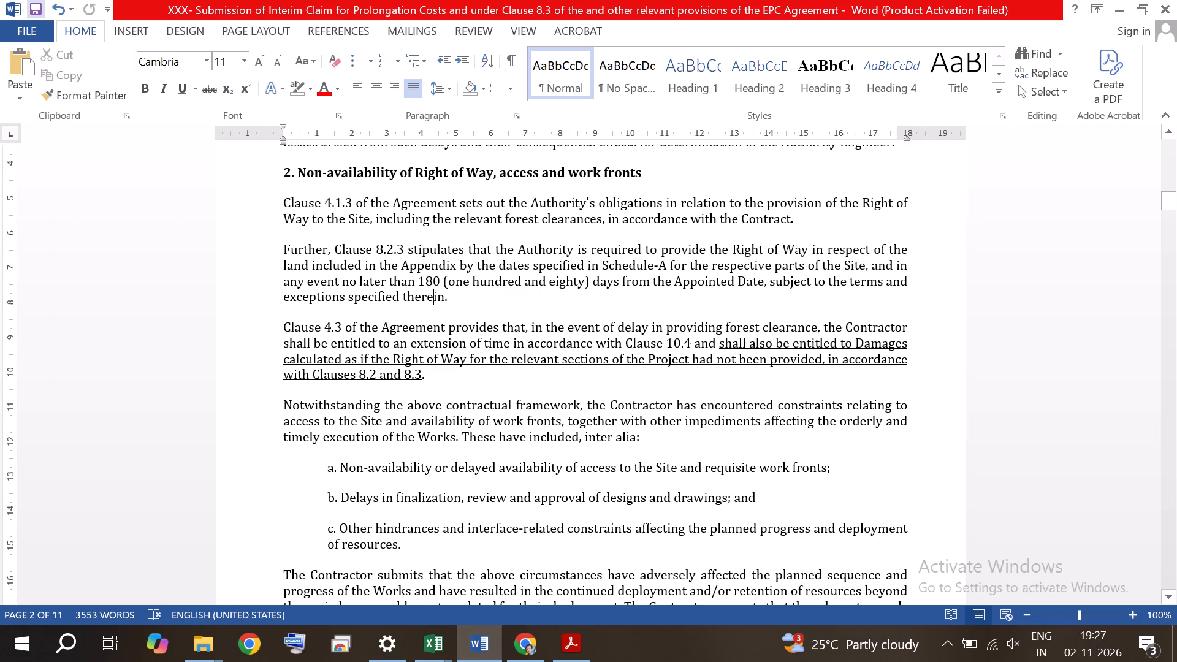
{"action": "triple_click", "coordinate": [33, 6]}
Remove the empty paragraph above heading 5, Prolongation and additional costs incurred by the Contractor.
{"action": "scroll", "coordinate": [479, 410], "scroll_direction": "down", "scroll_amount": 6}
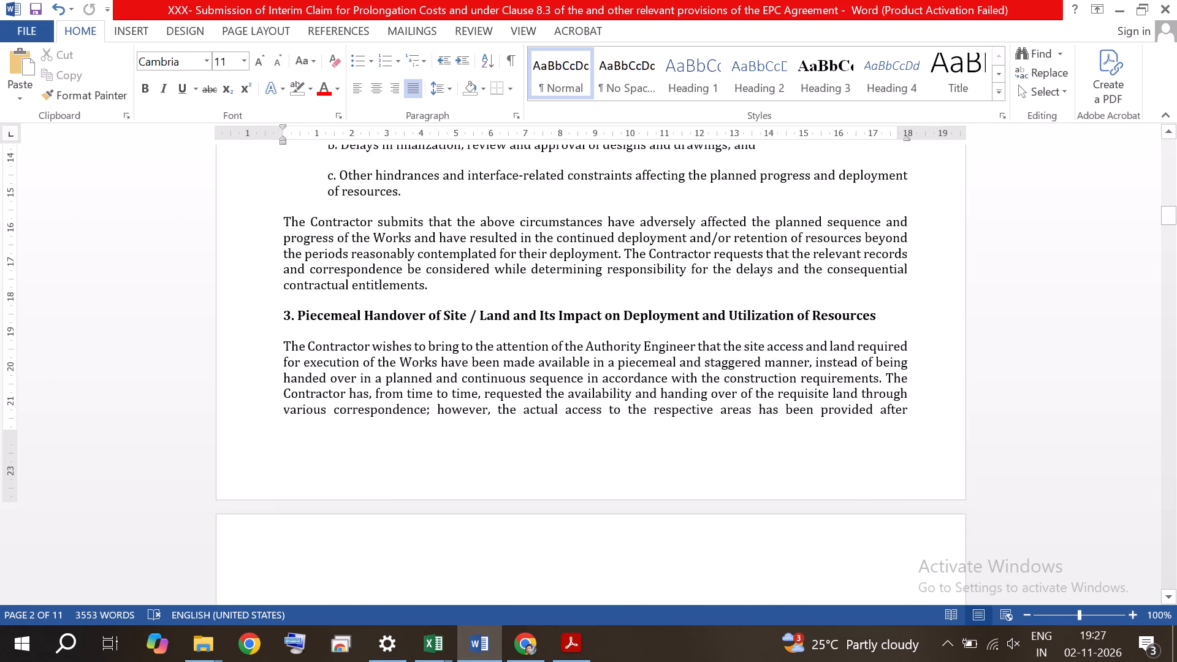
{"action": "scroll", "coordinate": [479, 410], "scroll_direction": "down", "scroll_amount": 15}
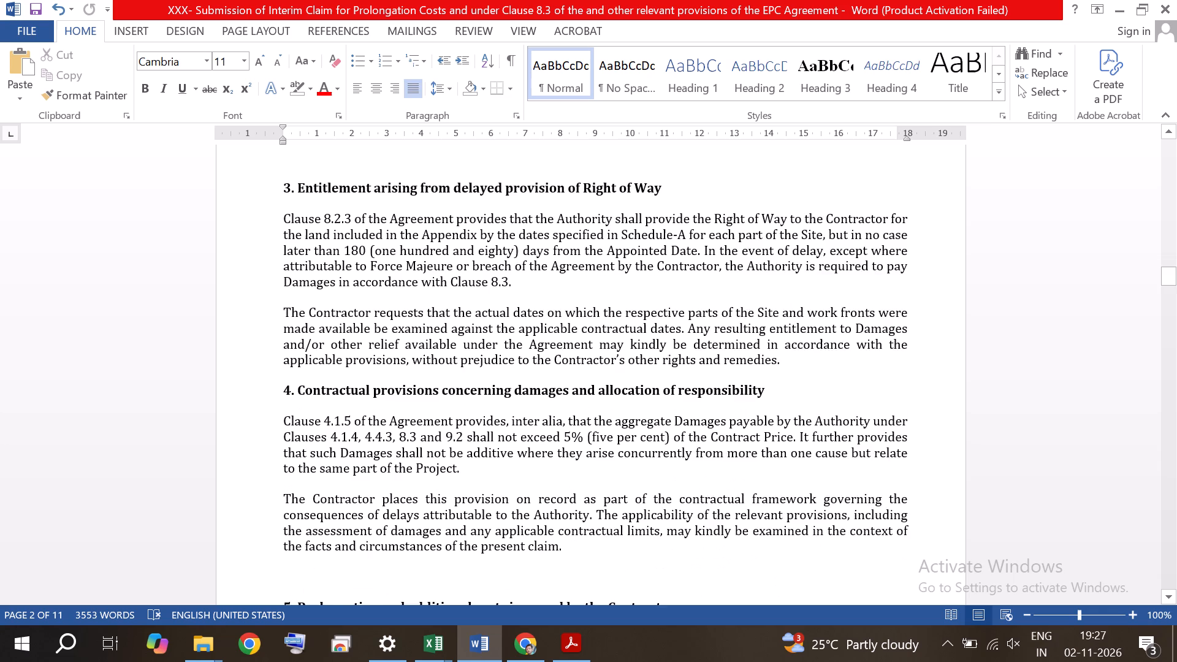
{"action": "scroll", "coordinate": [479, 410], "scroll_direction": "down", "scroll_amount": 4}
{"action": "scroll", "coordinate": [479, 410], "scroll_direction": "up", "scroll_amount": 2}
{"action": "left_click", "coordinate": [383, 367]}
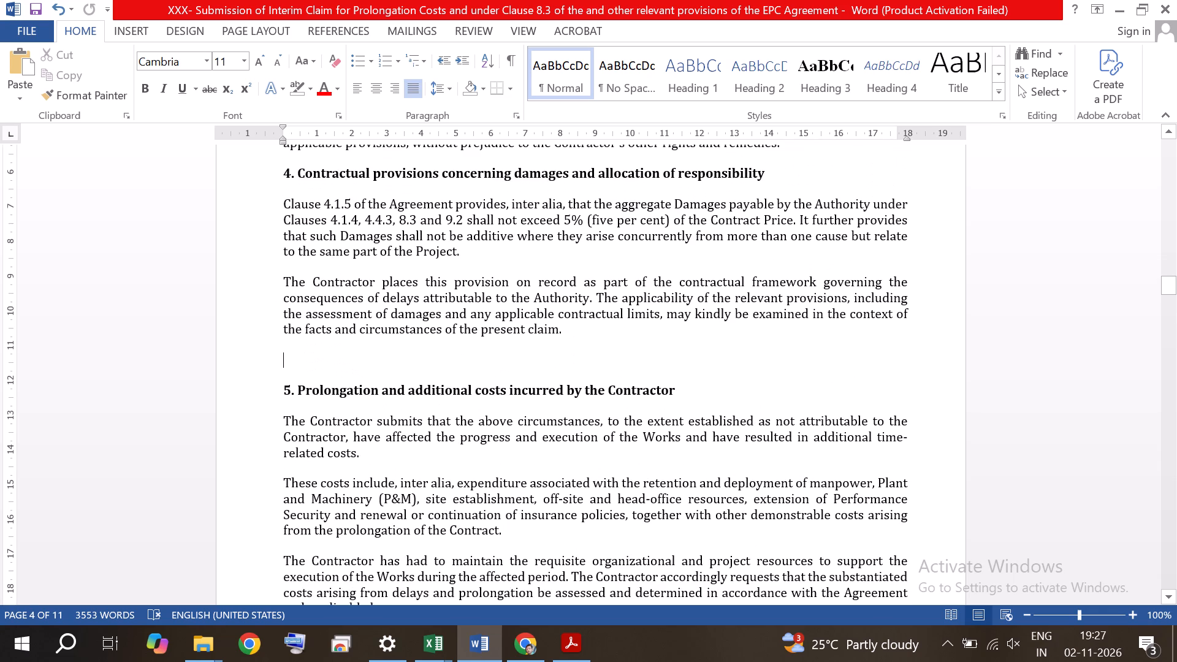
{"action": "key", "text": "BackSpace"}
Add an empty paragraph above heading 6 on Clause 8.3 damages so the heading moves to the following page.
{"action": "scroll", "coordinate": [383, 367], "scroll_direction": "down", "scroll_amount": 4}
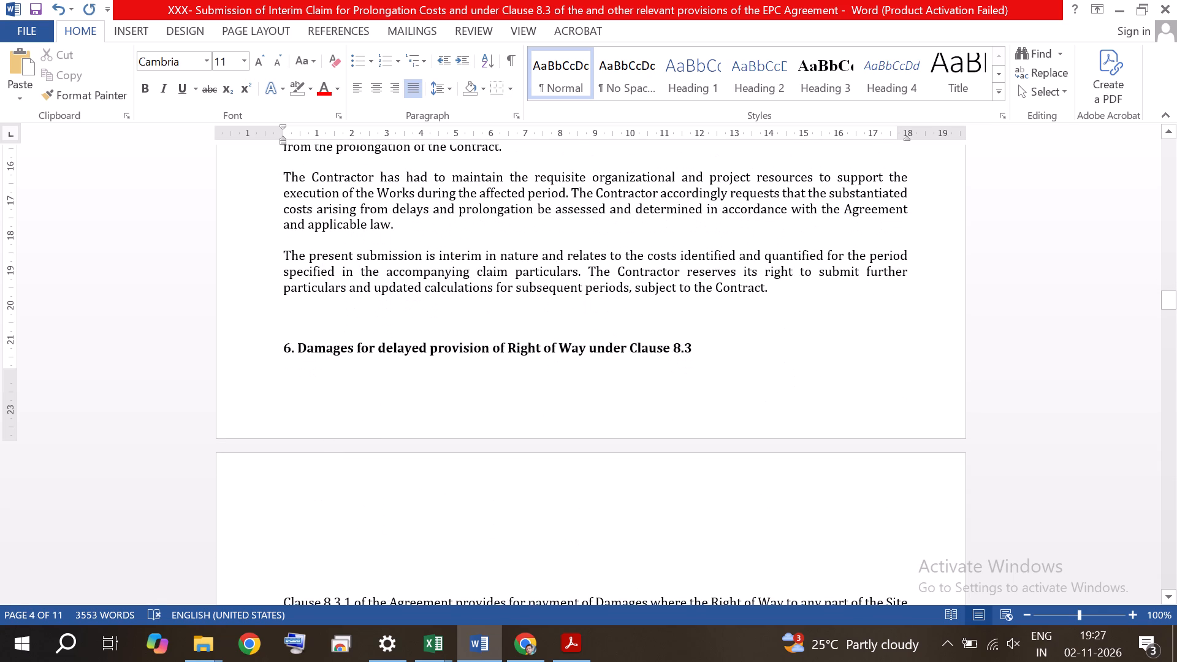
{"action": "left_click", "coordinate": [305, 317]}
{"action": "key", "text": "Return"}
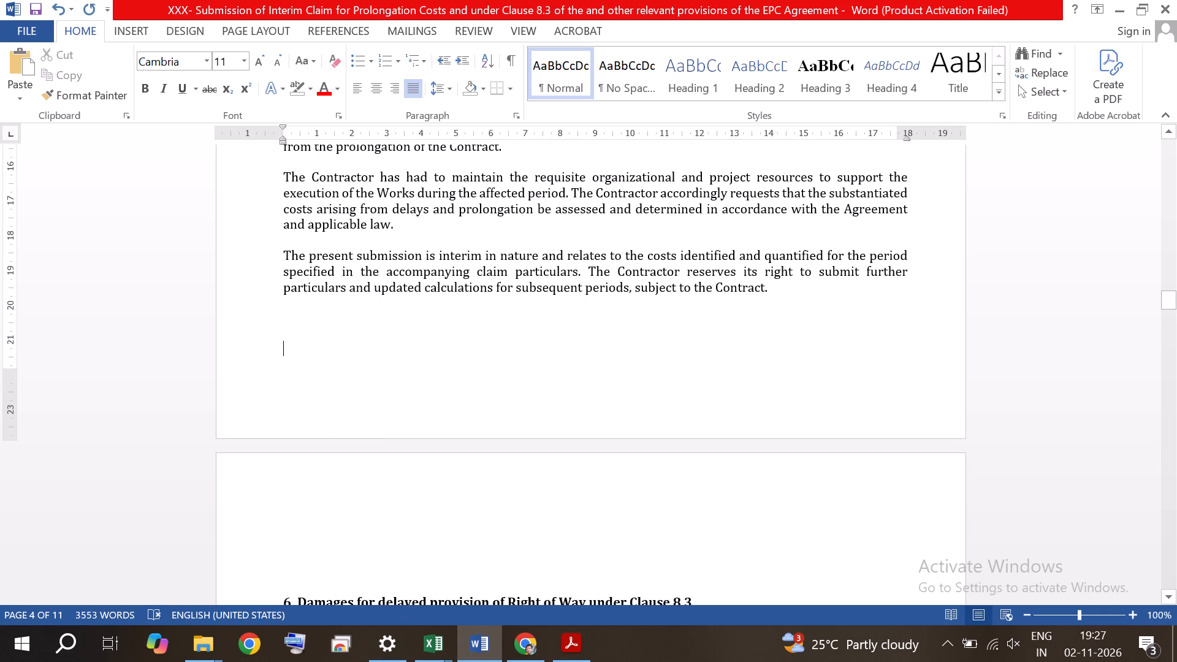
Remove the empty paragraph above heading 7, Basis of cost assessment and supporting financial records.
{"action": "scroll", "coordinate": [305, 317], "scroll_direction": "down", "scroll_amount": 3}
{"action": "left_click", "coordinate": [302, 302]}
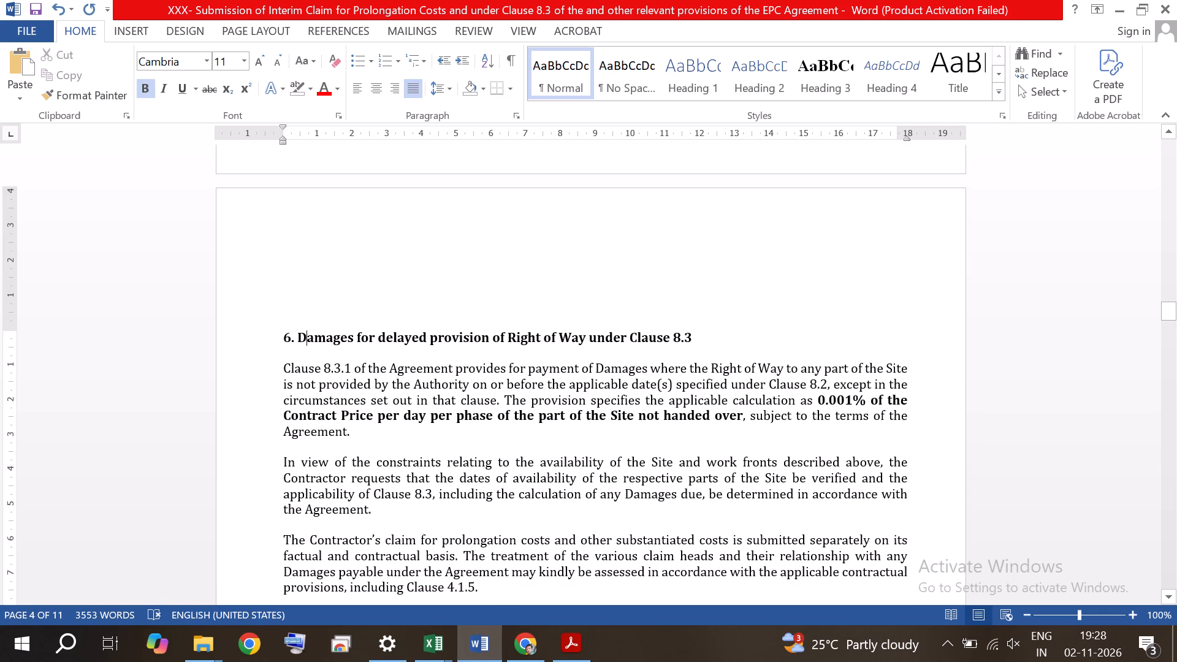
{"action": "scroll", "coordinate": [313, 324], "scroll_direction": "down", "scroll_amount": 4}
{"action": "left_click", "coordinate": [298, 255]}
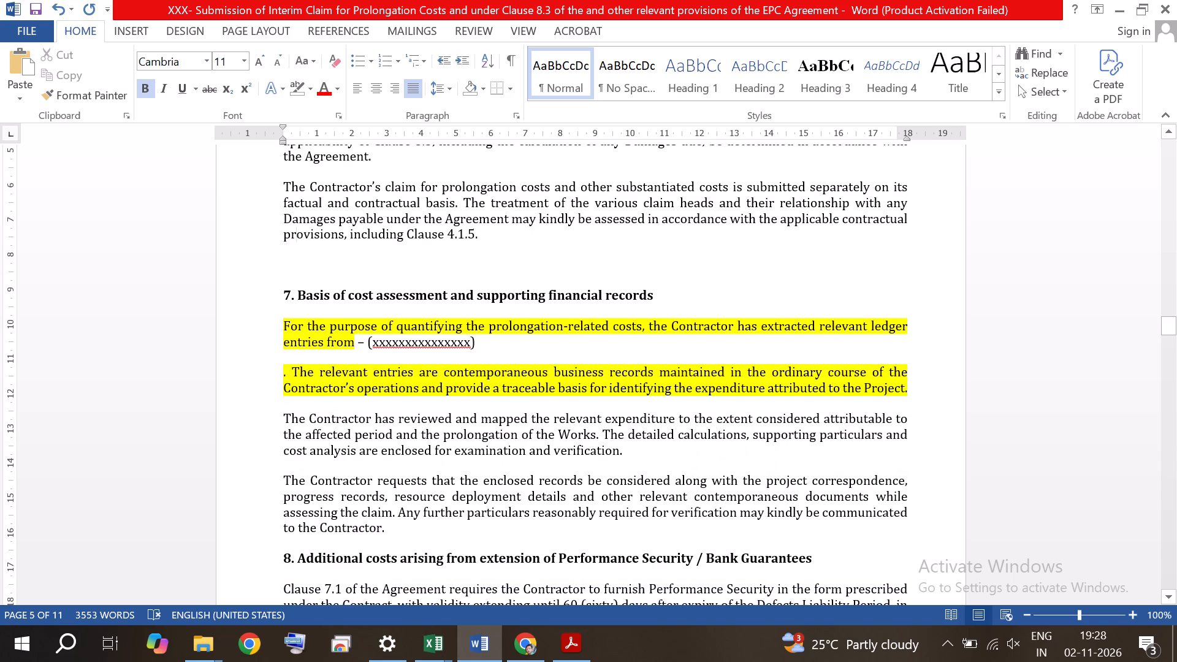
{"action": "left_click", "coordinate": [326, 278]}
{"action": "key", "text": "BackSpace"}
Remove the empty paragraph above the sentence introducing the additional insurance cost particulars in section 10, and save the letter.
{"action": "scroll", "coordinate": [341, 310], "scroll_direction": "down", "scroll_amount": 6}
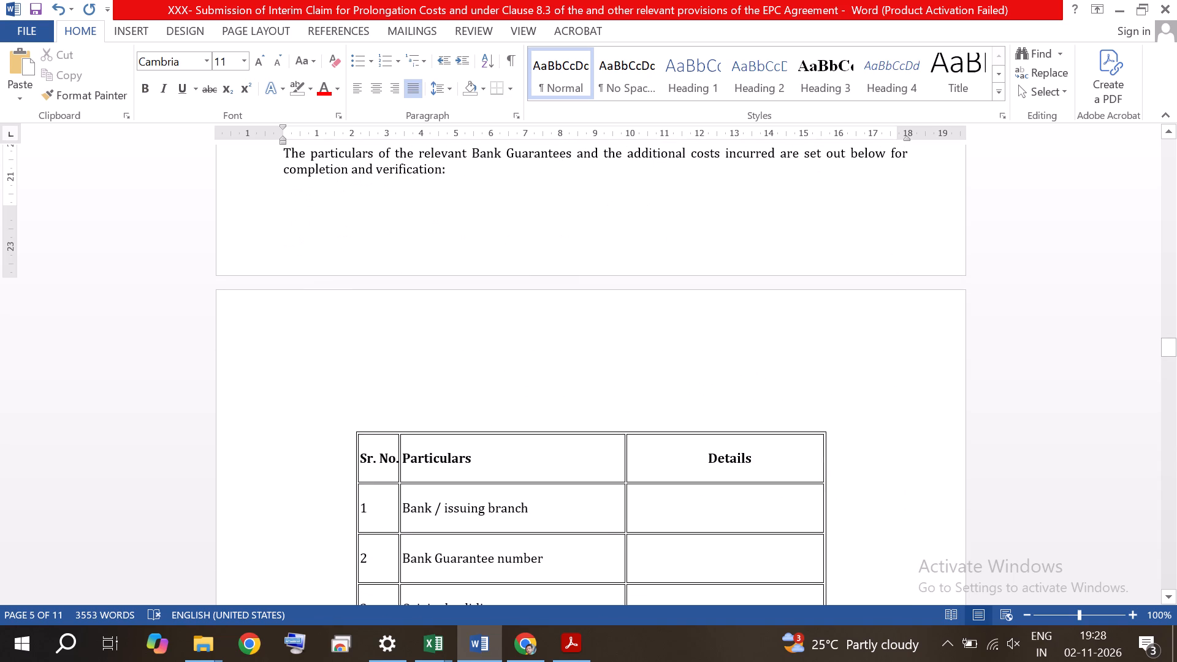
{"action": "scroll", "coordinate": [365, 406], "scroll_direction": "down", "scroll_amount": 8}
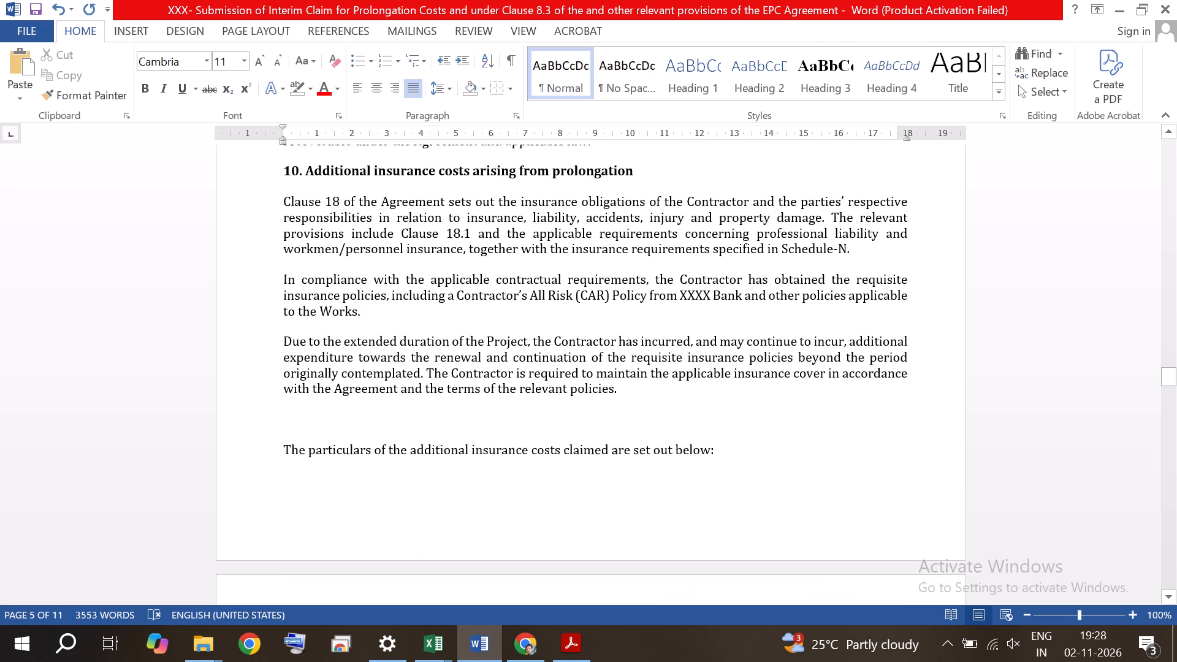
{"action": "scroll", "coordinate": [365, 406], "scroll_direction": "up", "scroll_amount": 1}
{"action": "scroll", "coordinate": [365, 406], "scroll_direction": "down", "scroll_amount": 2}
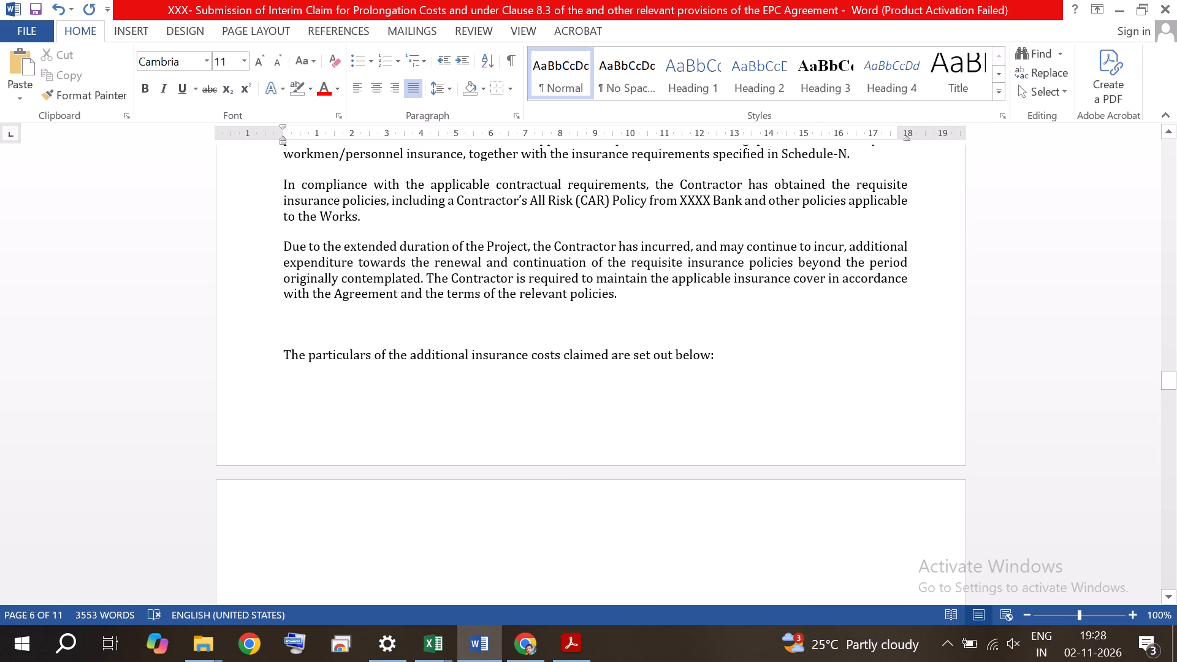
{"action": "left_click", "coordinate": [342, 329]}
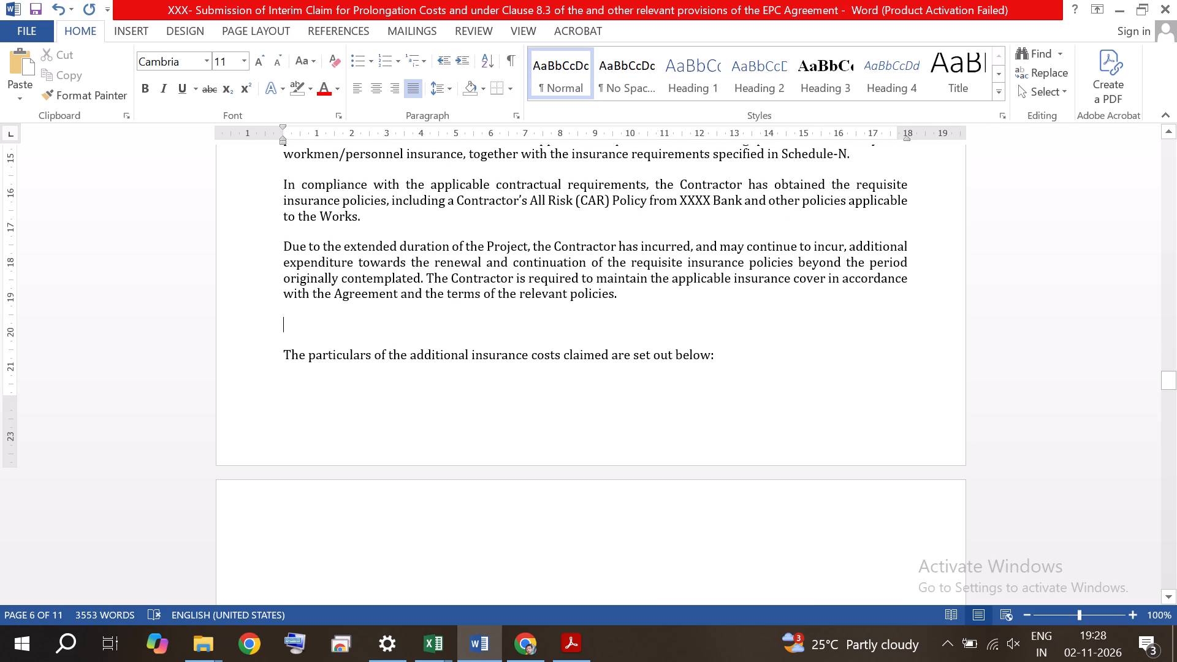
{"action": "key", "text": "BackSpace"}
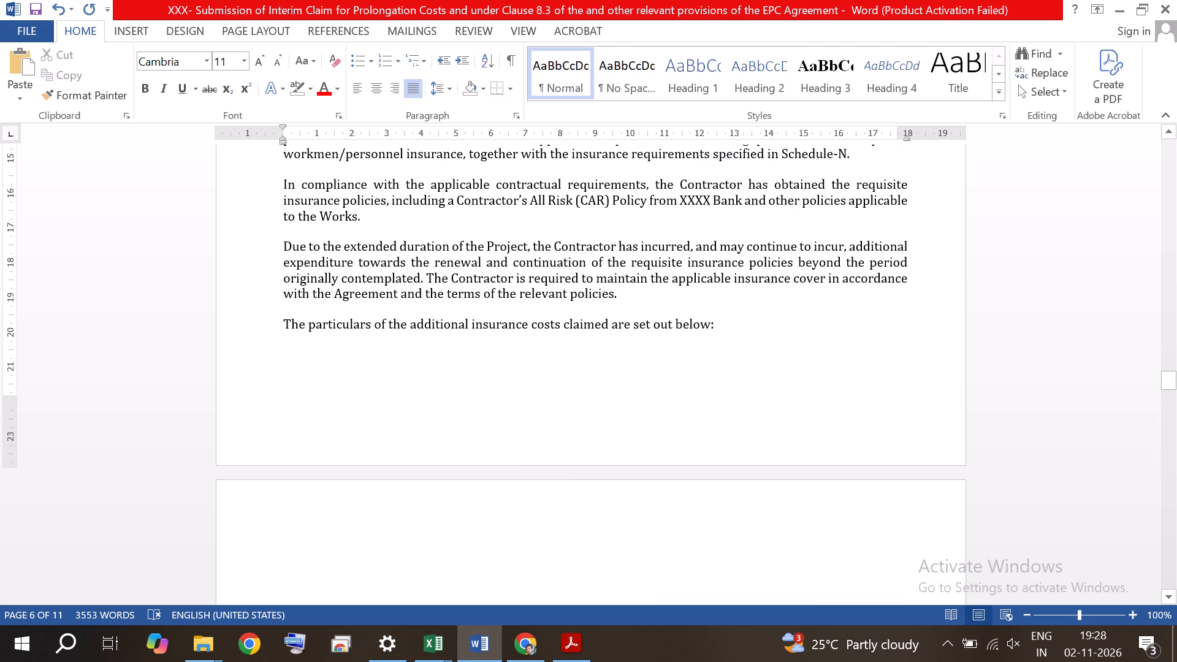
{"action": "left_click", "coordinate": [31, 3]}
Review the insurance particulars table in section 10 and the layout of the earlier sections back to the letter's opening.
{"action": "scroll", "coordinate": [481, 456], "scroll_direction": "down", "scroll_amount": 4}
{"action": "scroll", "coordinate": [467, 405], "scroll_direction": "up", "scroll_amount": 2}
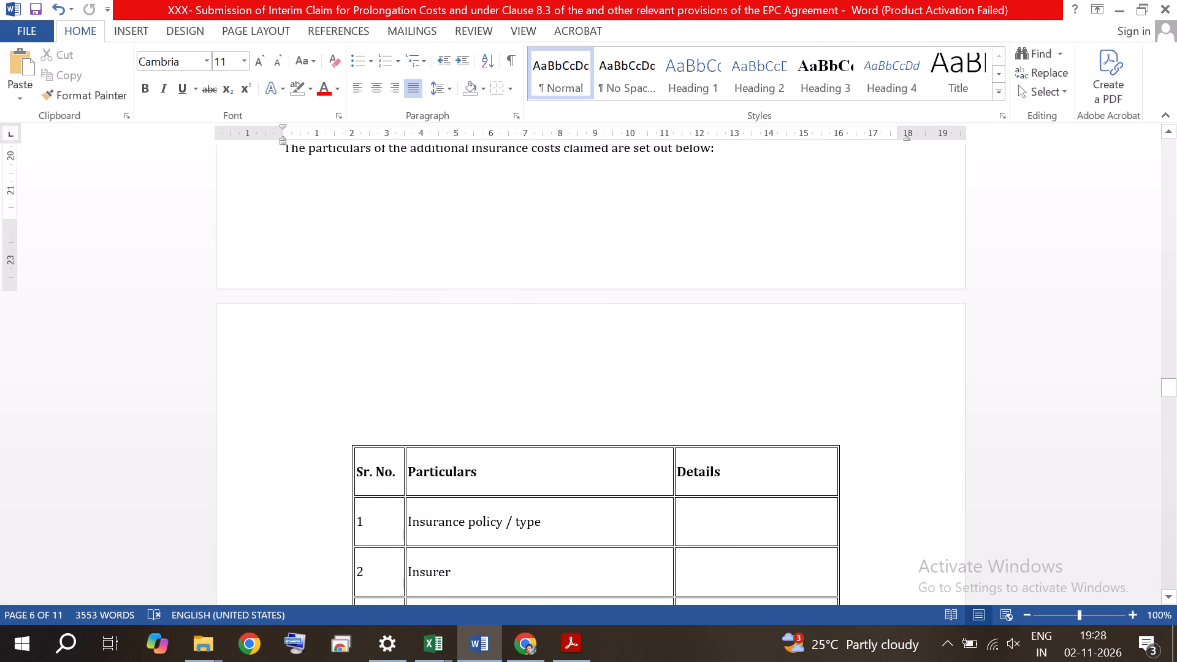
{"action": "left_click", "coordinate": [354, 418]}
{"action": "left_click", "coordinate": [473, 478]}
{"action": "scroll", "coordinate": [586, 487], "scroll_direction": "down", "scroll_amount": 3}
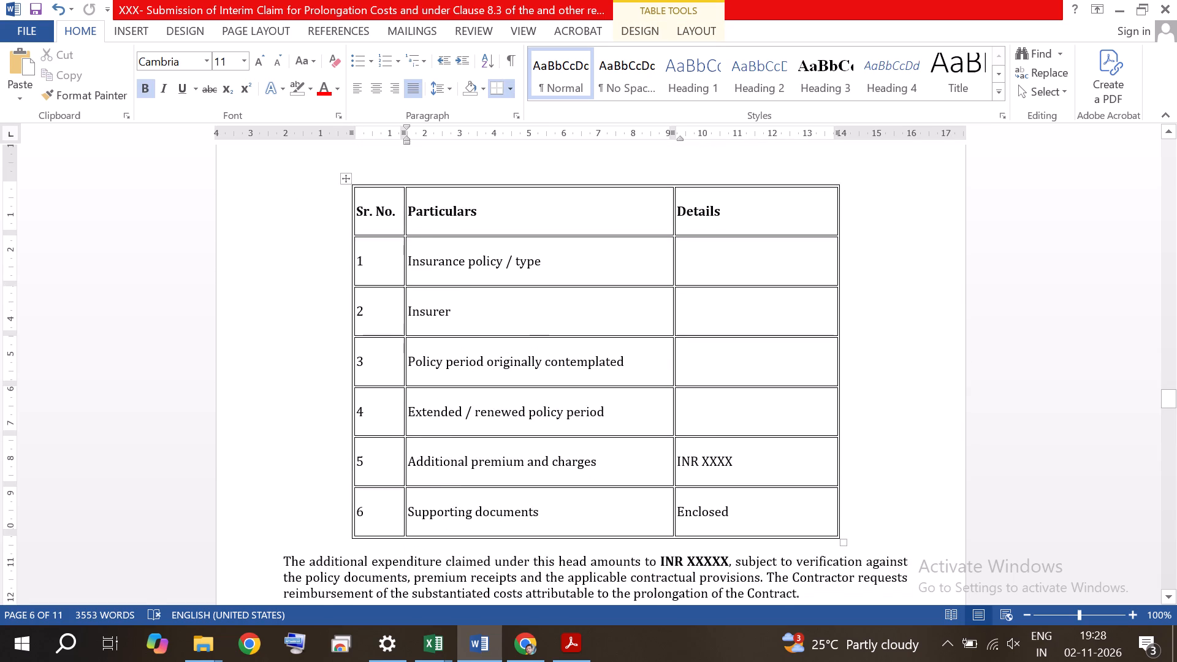
{"action": "scroll", "coordinate": [586, 487], "scroll_direction": "down", "scroll_amount": 1}
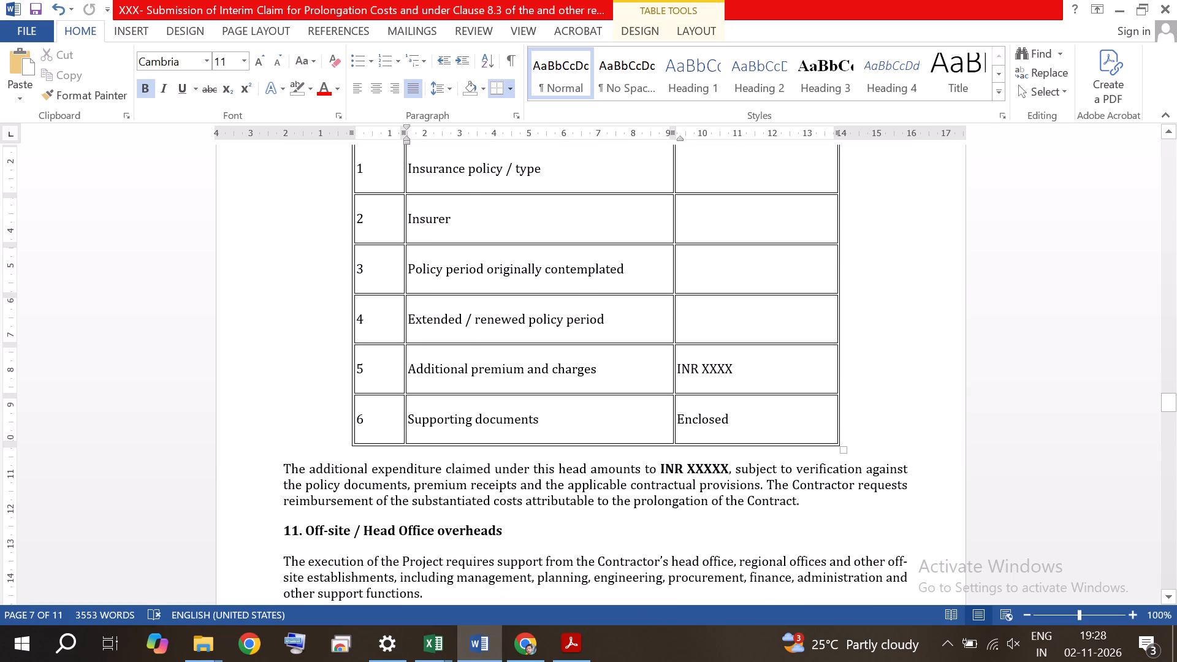
{"action": "scroll", "coordinate": [505, 430], "scroll_direction": "up", "scroll_amount": 2}
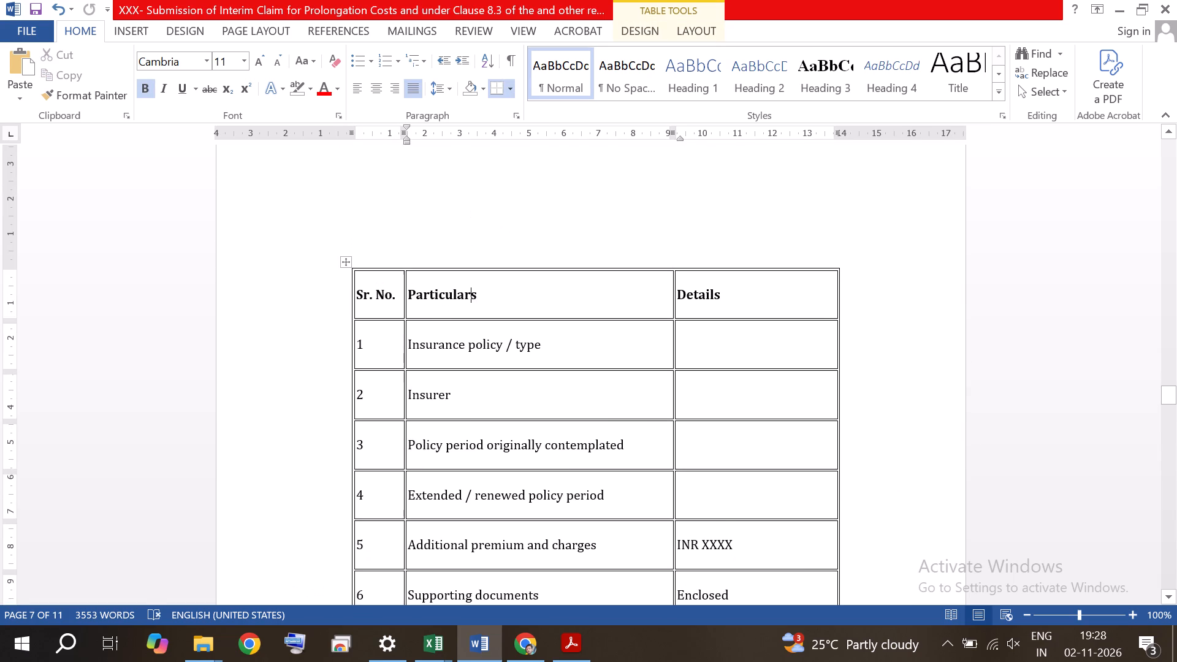
{"action": "scroll", "coordinate": [472, 384], "scroll_direction": "up", "scroll_amount": 18}
{"action": "scroll", "coordinate": [472, 384], "scroll_direction": "up", "scroll_amount": 5}
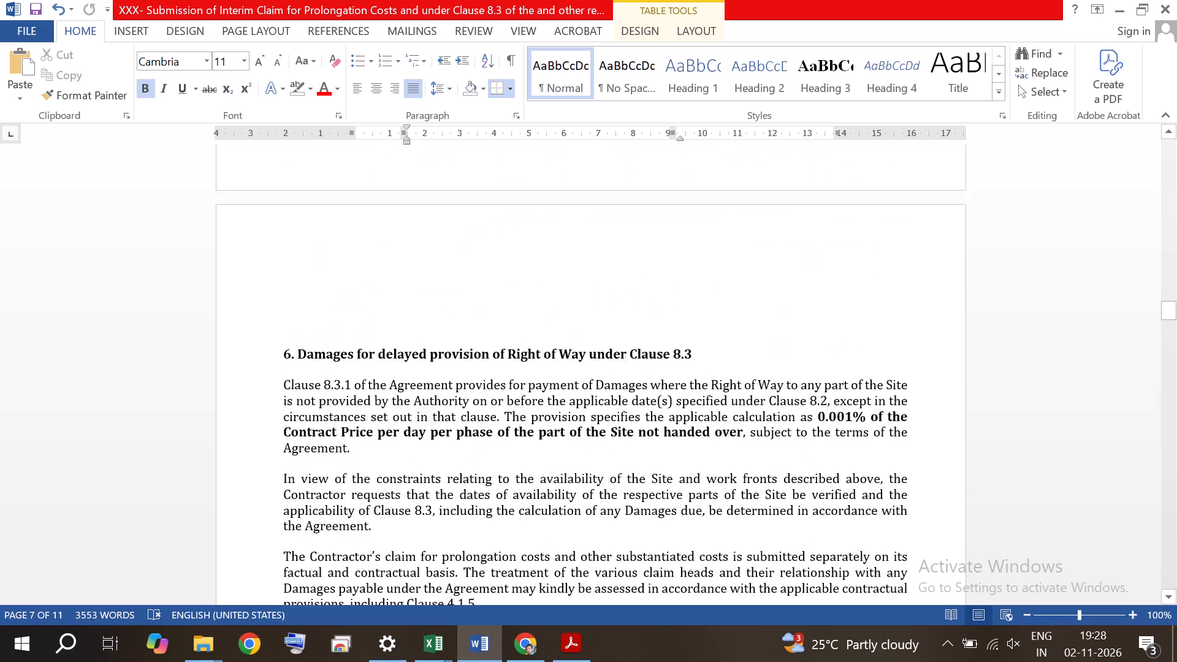
{"action": "scroll", "coordinate": [472, 384], "scroll_direction": "up", "scroll_amount": 18}
{"action": "scroll", "coordinate": [472, 384], "scroll_direction": "up", "scroll_amount": 11}
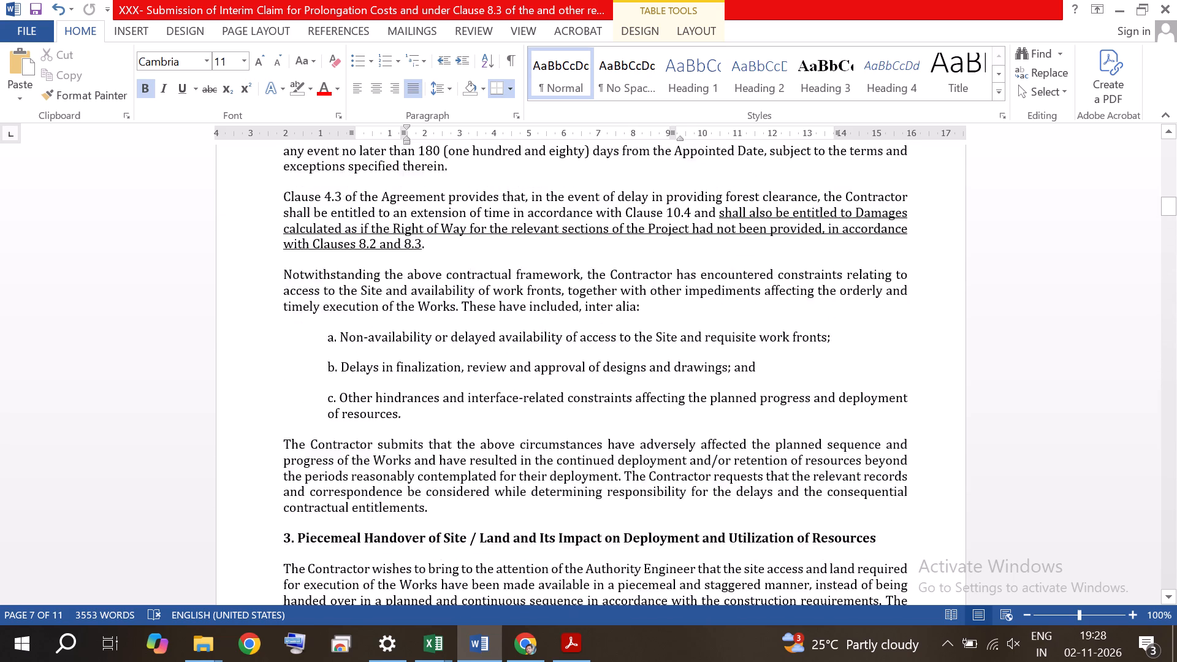
{"action": "scroll", "coordinate": [472, 384], "scroll_direction": "up", "scroll_amount": 18}
{"action": "scroll", "coordinate": [472, 384], "scroll_direction": "down", "scroll_amount": 11}
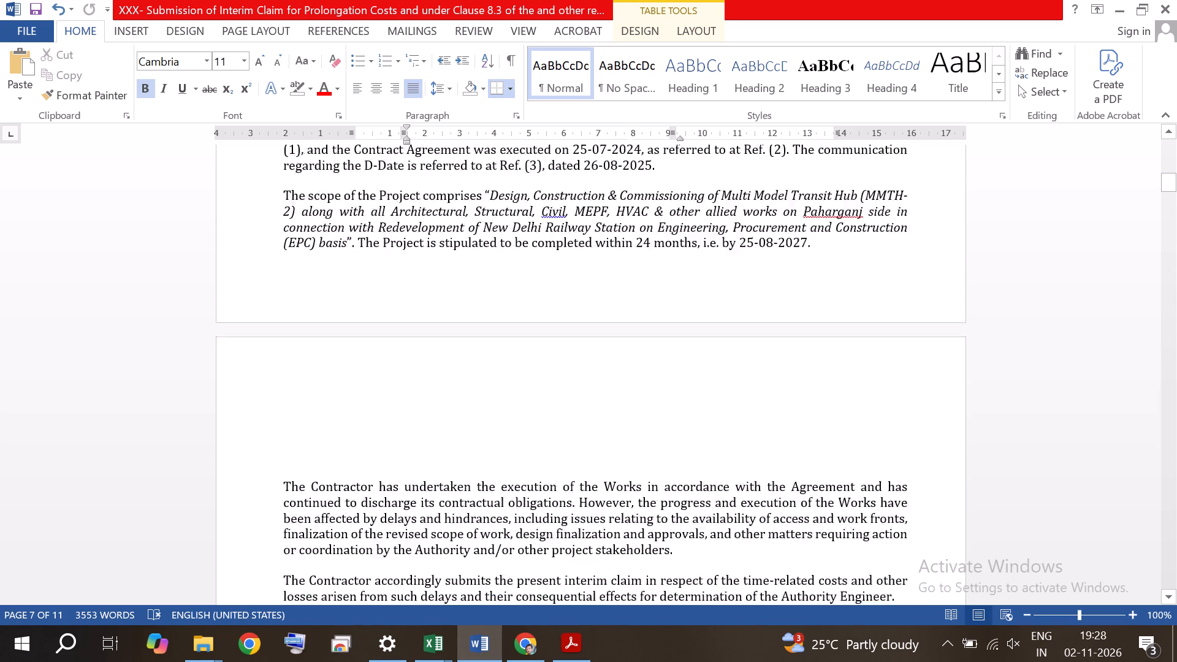
{"action": "scroll", "coordinate": [472, 384], "scroll_direction": "up", "scroll_amount": 5}
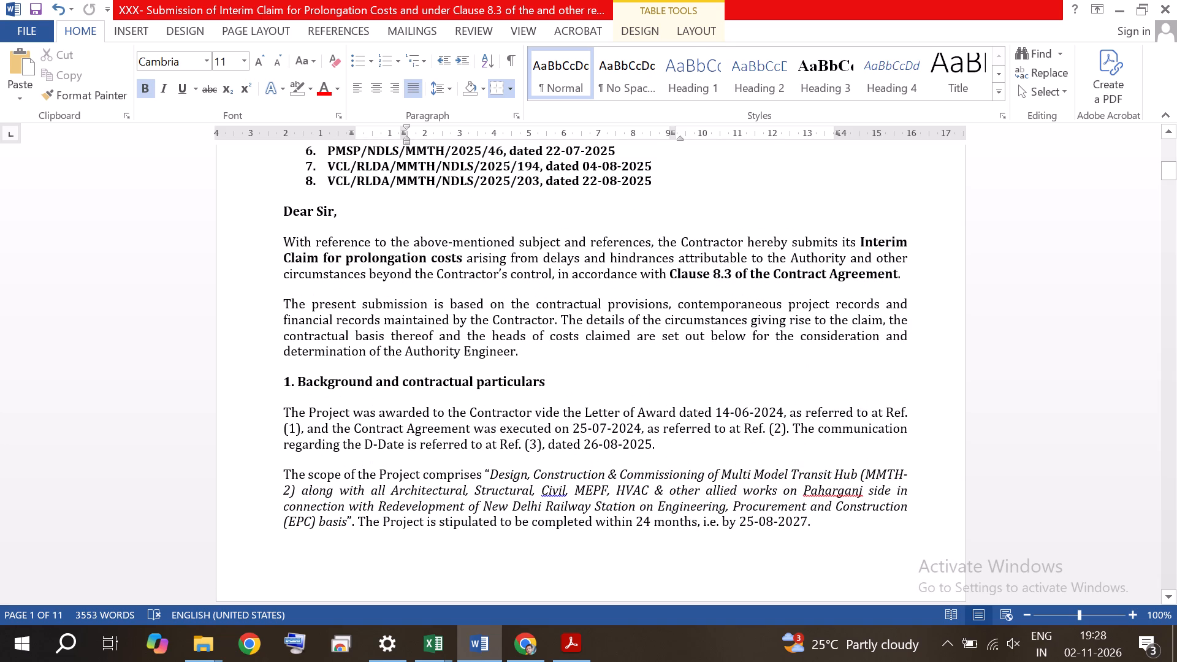
Add an empty paragraph between the closing text of section 3's introduction and the site access request table.
{"action": "scroll", "coordinate": [649, 354], "scroll_direction": "down", "scroll_amount": 2}
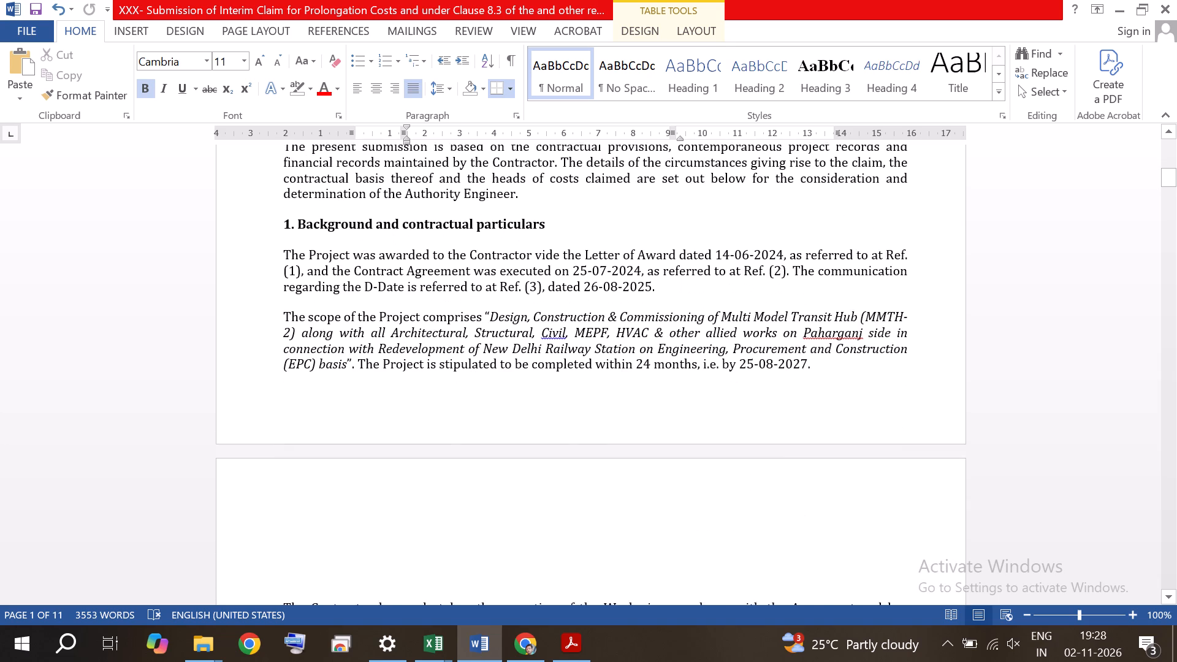
{"action": "scroll", "coordinate": [596, 359], "scroll_direction": "down", "scroll_amount": 8}
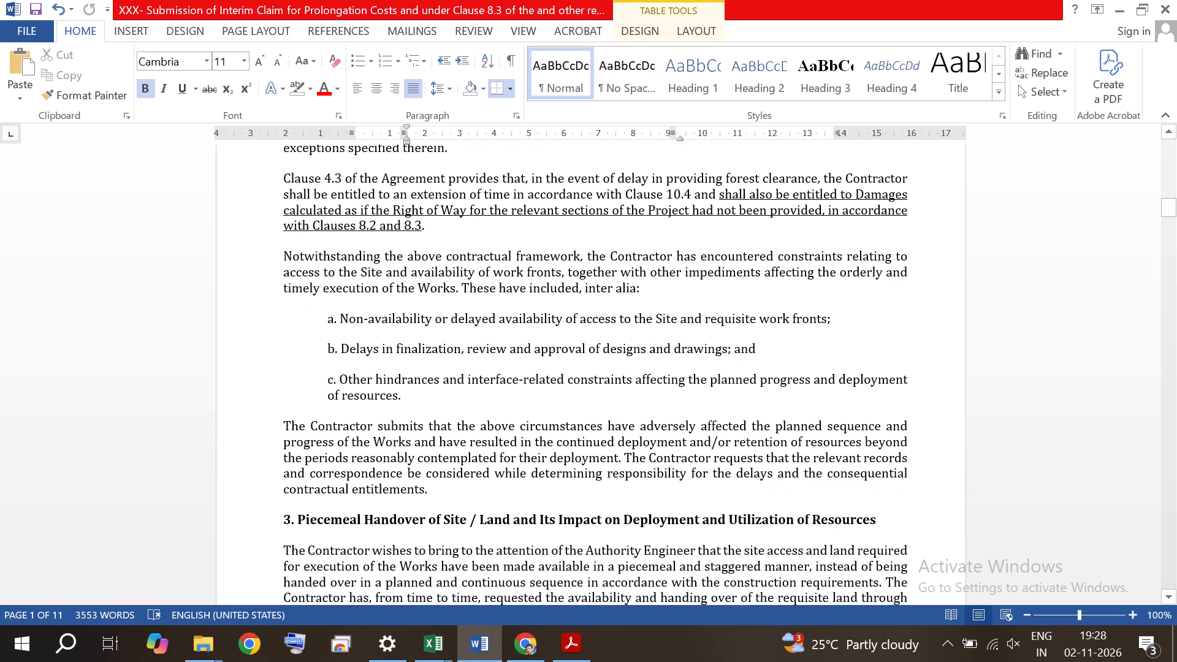
{"action": "scroll", "coordinate": [553, 344], "scroll_direction": "down", "scroll_amount": 9}
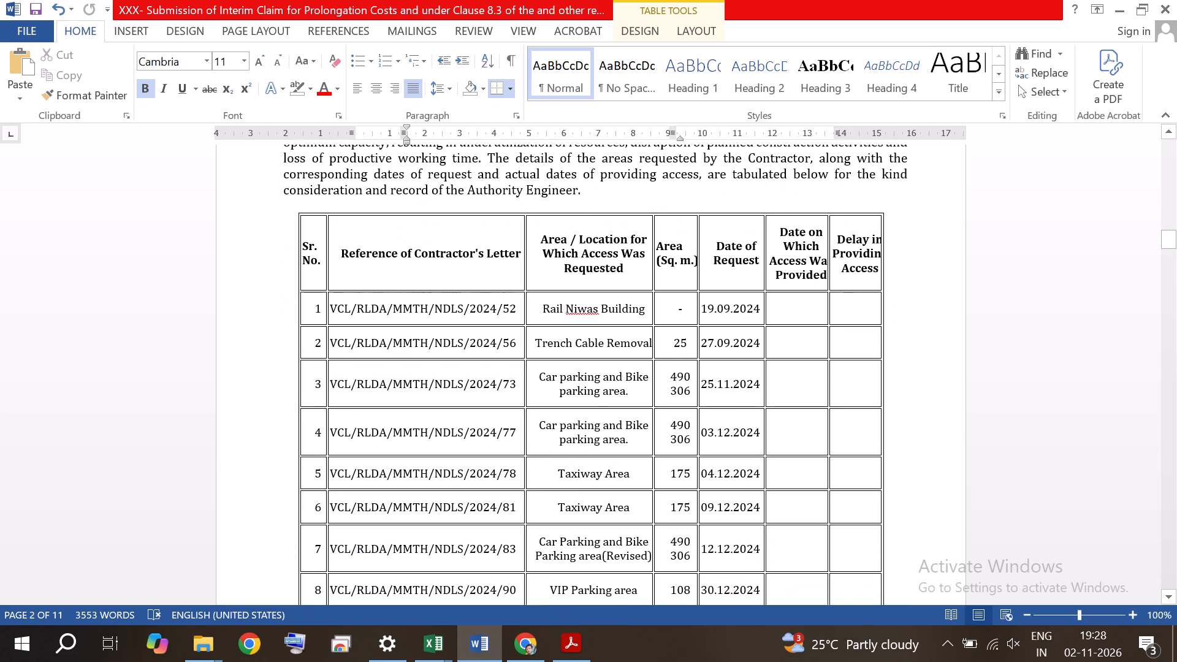
{"action": "left_click", "coordinate": [613, 170]}
{"action": "key", "text": "Return"}
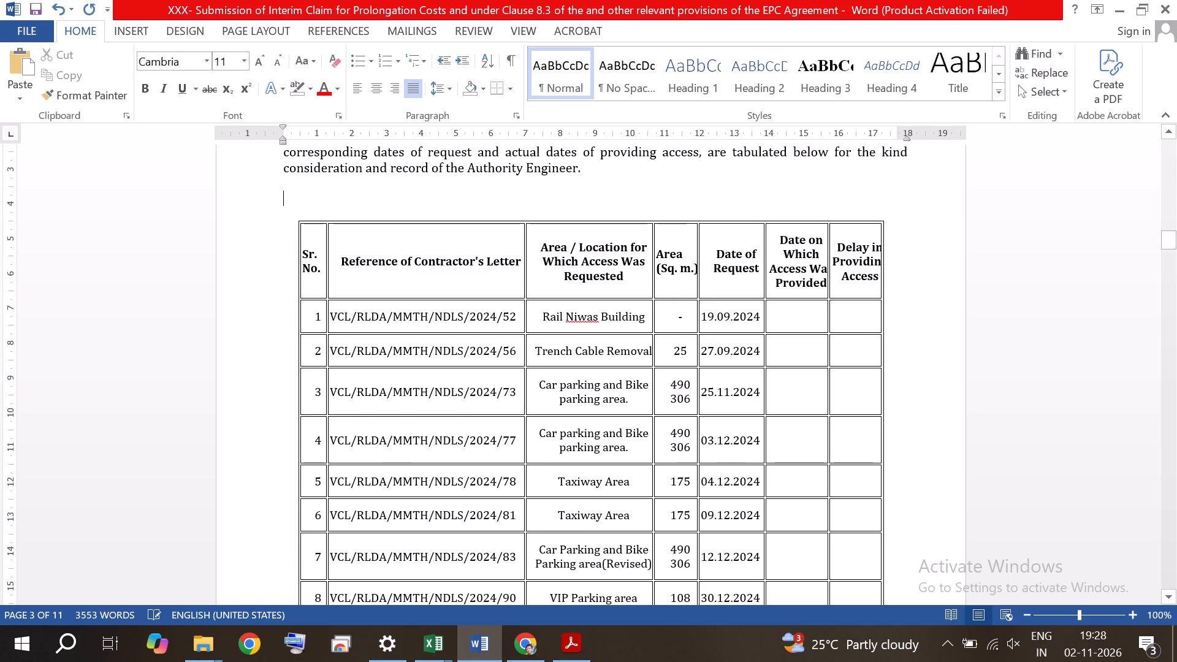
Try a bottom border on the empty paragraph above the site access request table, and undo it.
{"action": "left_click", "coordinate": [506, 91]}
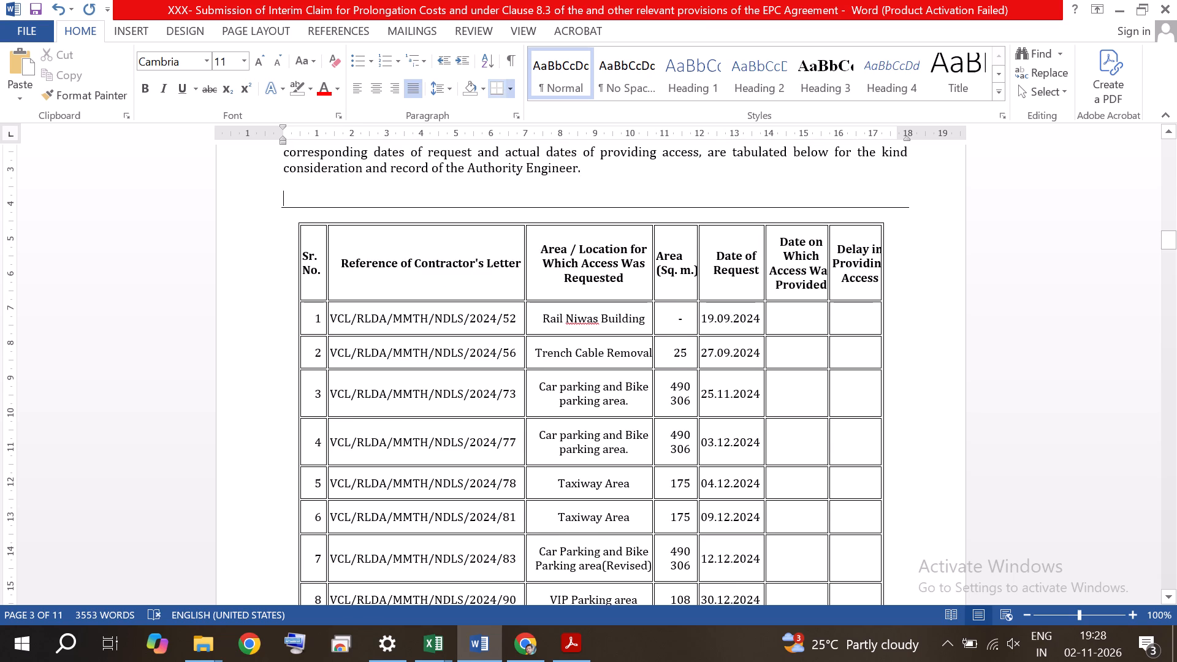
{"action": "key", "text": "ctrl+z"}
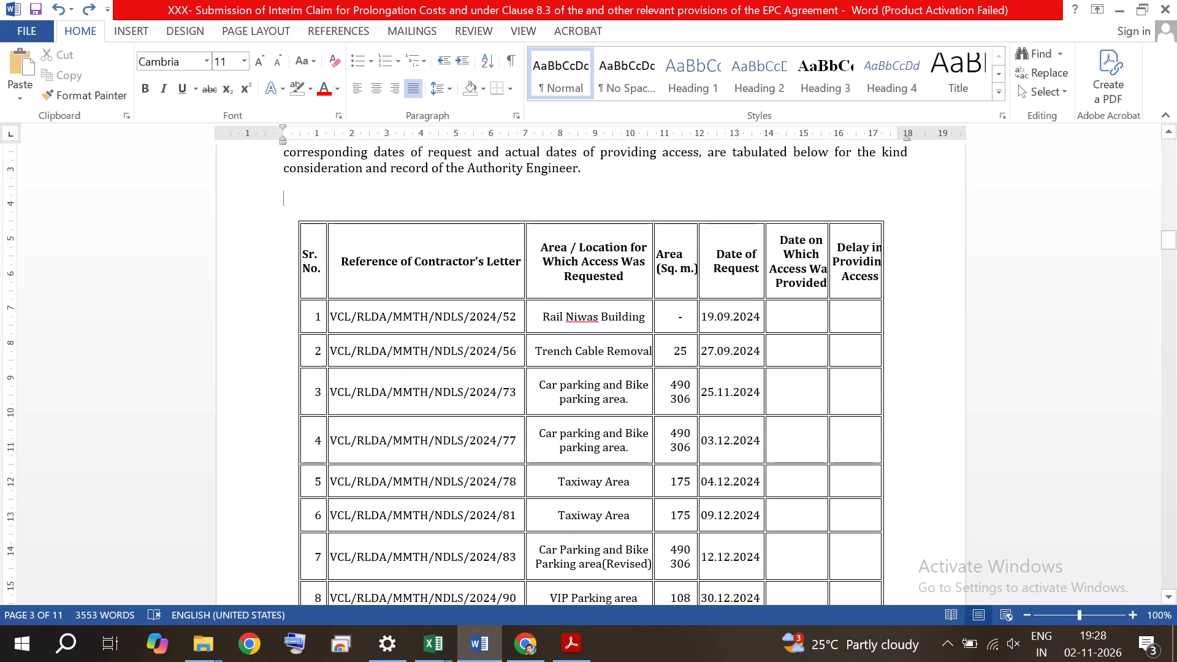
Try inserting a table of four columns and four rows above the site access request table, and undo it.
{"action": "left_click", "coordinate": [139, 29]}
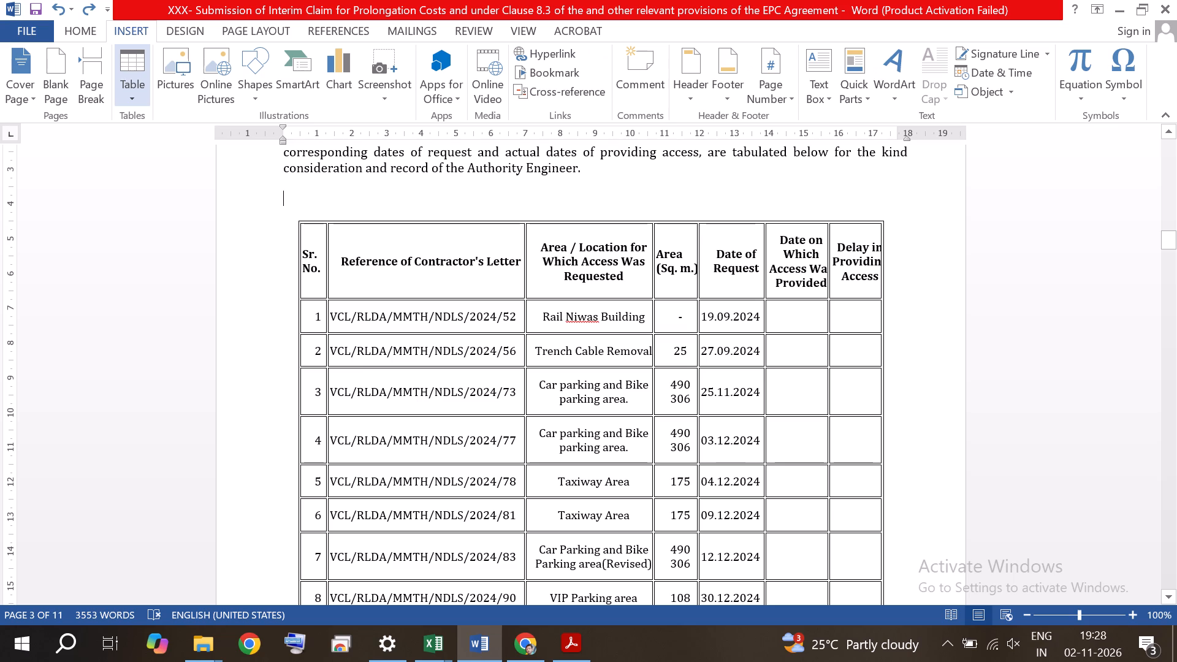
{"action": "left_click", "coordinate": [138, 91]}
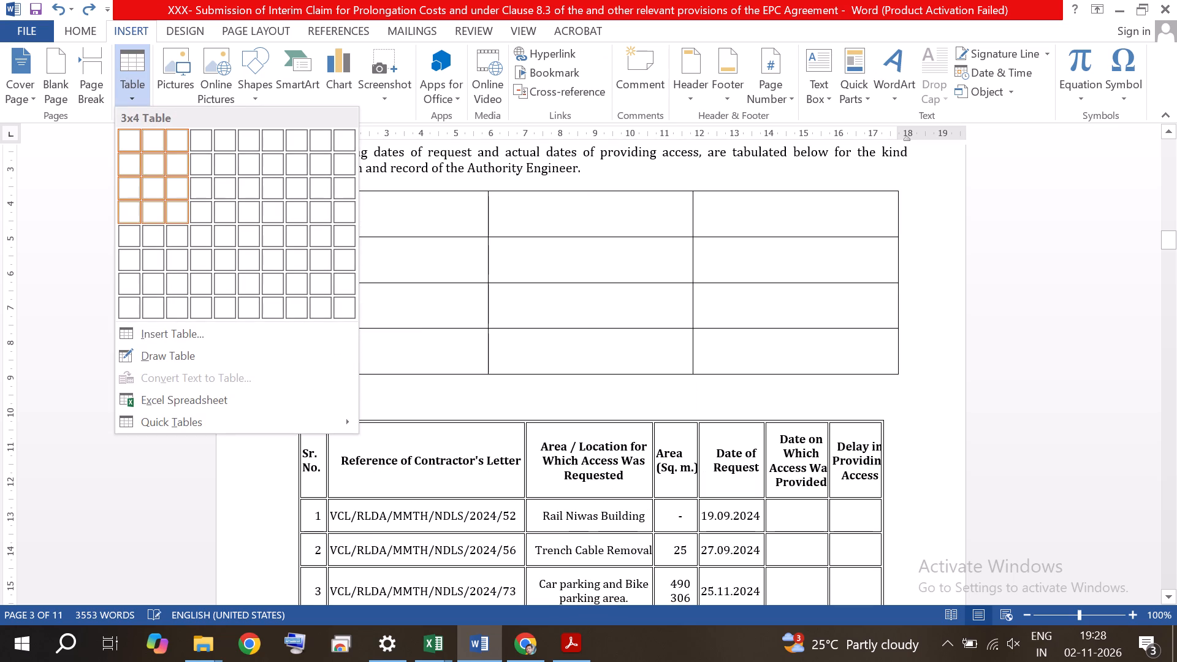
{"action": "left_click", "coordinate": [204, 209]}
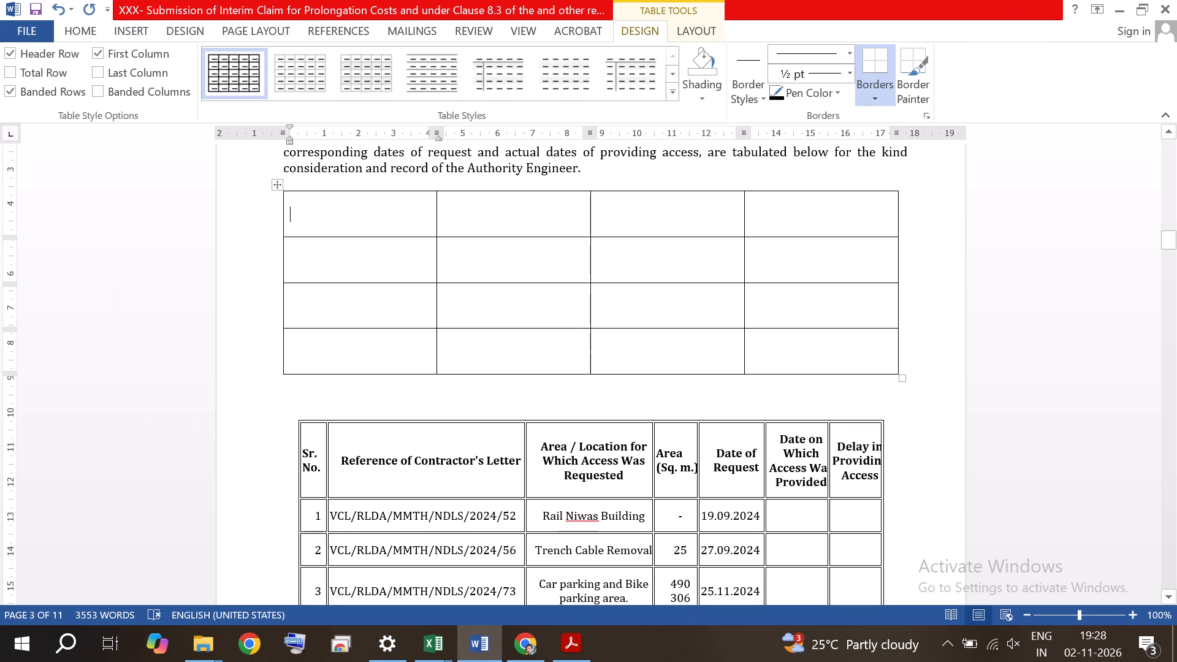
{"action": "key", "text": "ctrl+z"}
Insert a table of seven columns and eight rows in the empty paragraph above the existing site access request table.
{"action": "scroll", "coordinate": [479, 360], "scroll_direction": "down", "scroll_amount": 1}
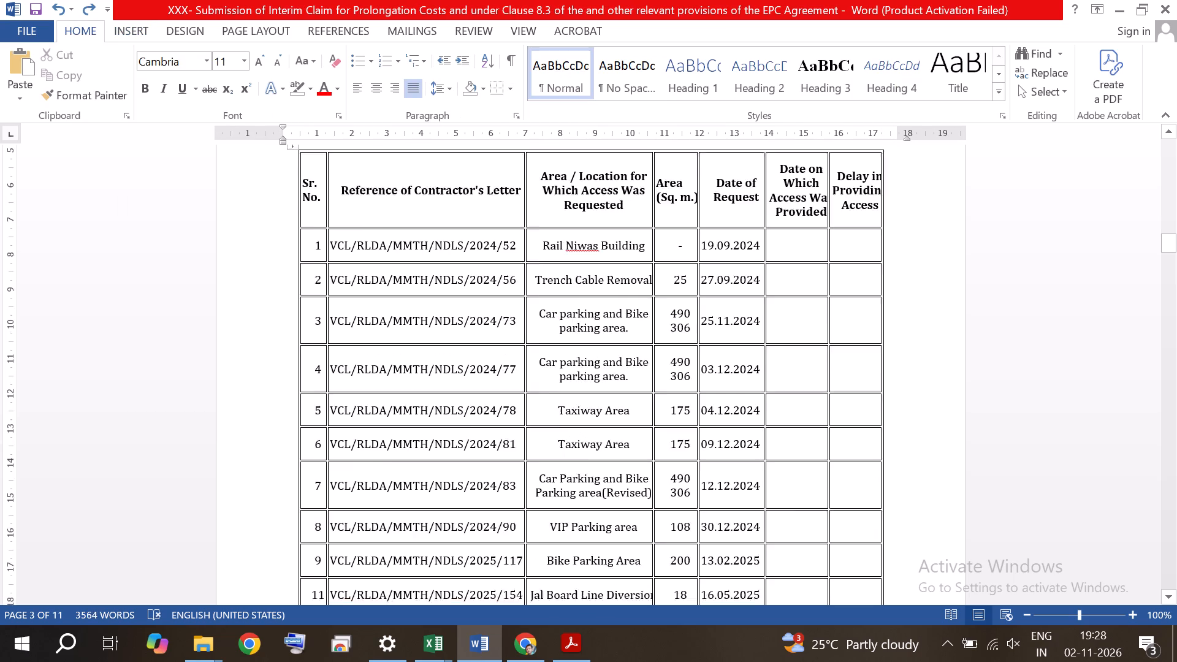
{"action": "scroll", "coordinate": [479, 360], "scroll_direction": "down", "scroll_amount": 2}
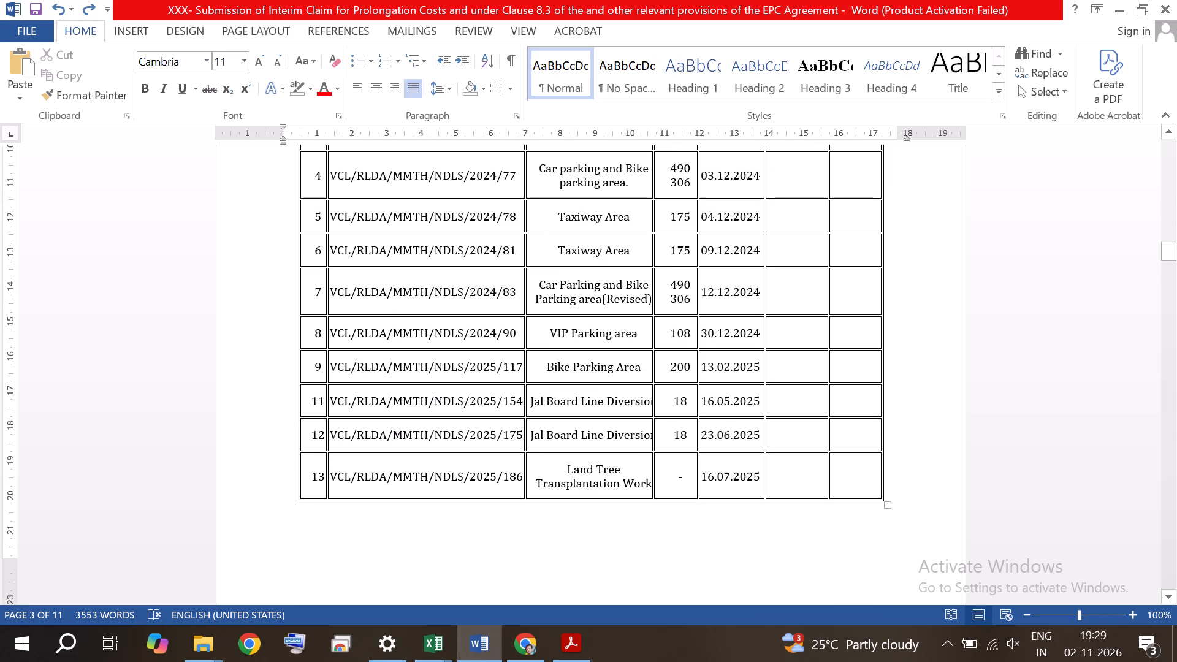
{"action": "scroll", "coordinate": [365, 382], "scroll_direction": "up", "scroll_amount": 2}
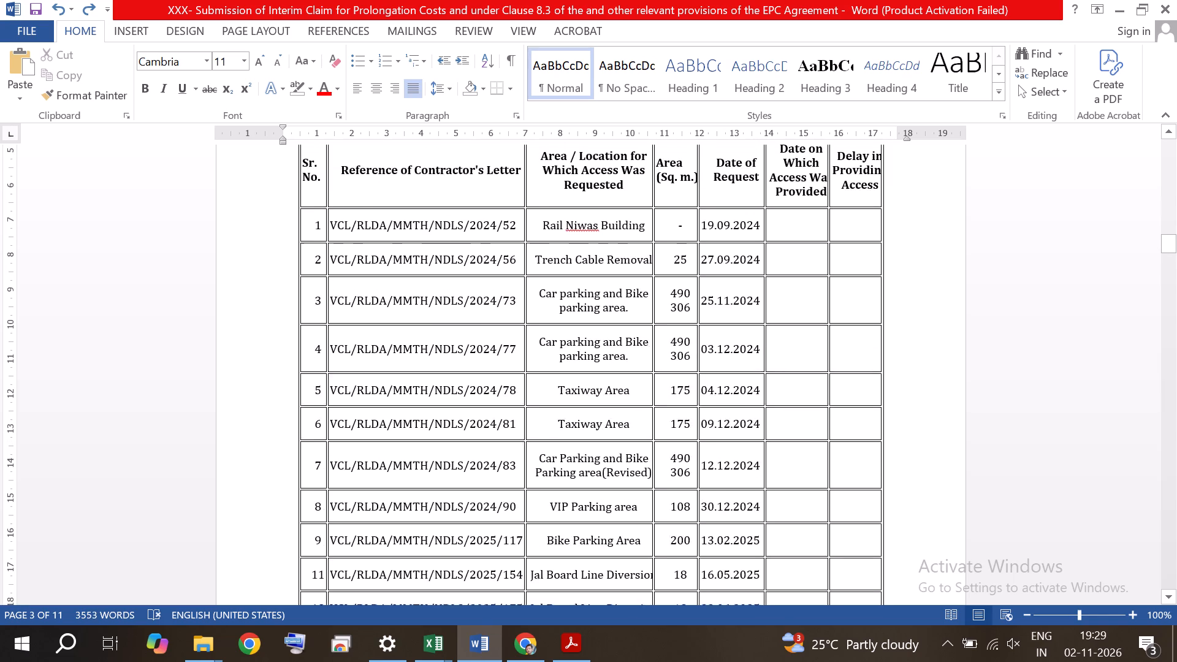
{"action": "scroll", "coordinate": [365, 382], "scroll_direction": "up", "scroll_amount": 2}
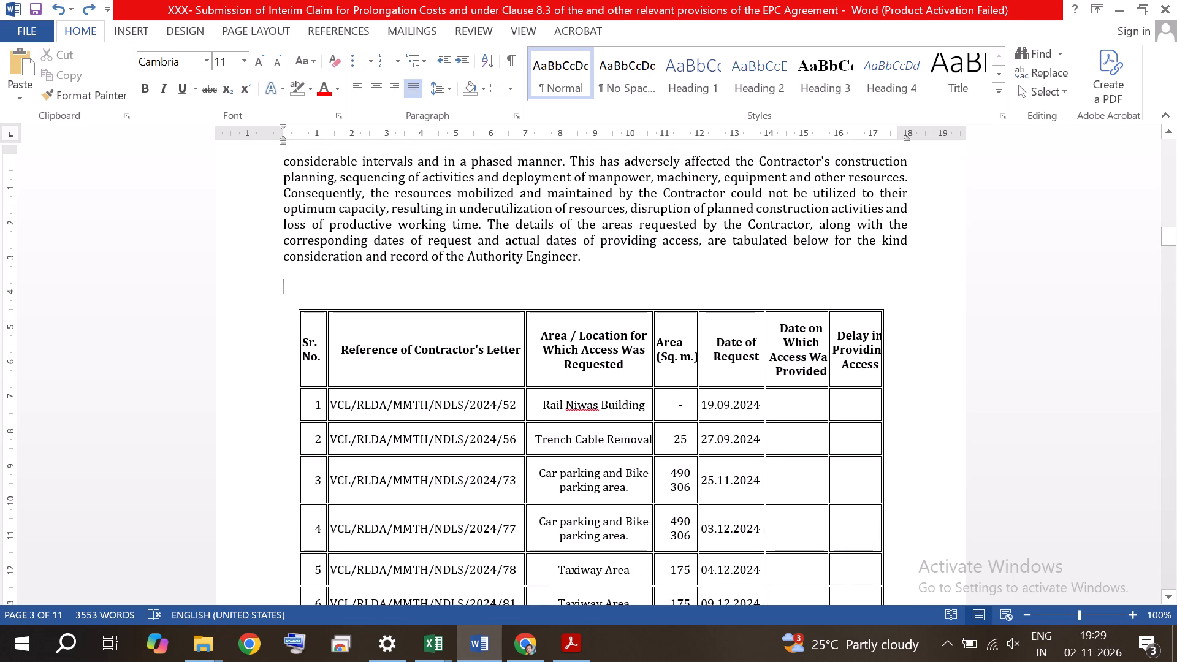
{"action": "left_click", "coordinate": [130, 25]}
{"action": "left_click", "coordinate": [142, 84]}
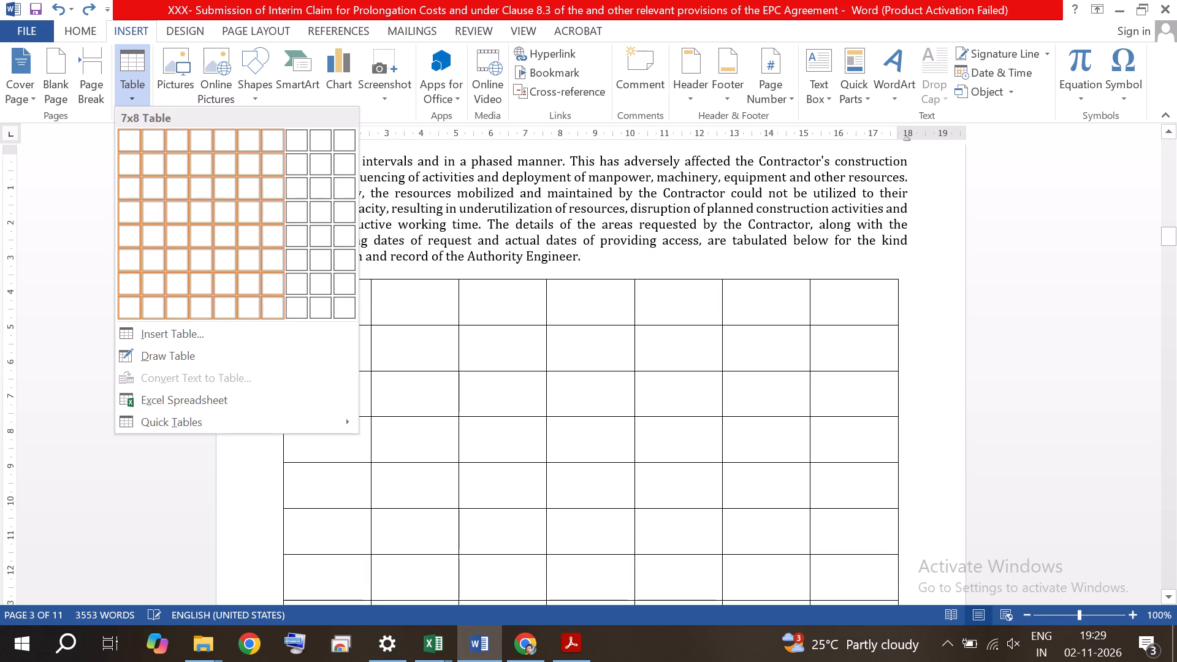
{"action": "left_click", "coordinate": [269, 309]}
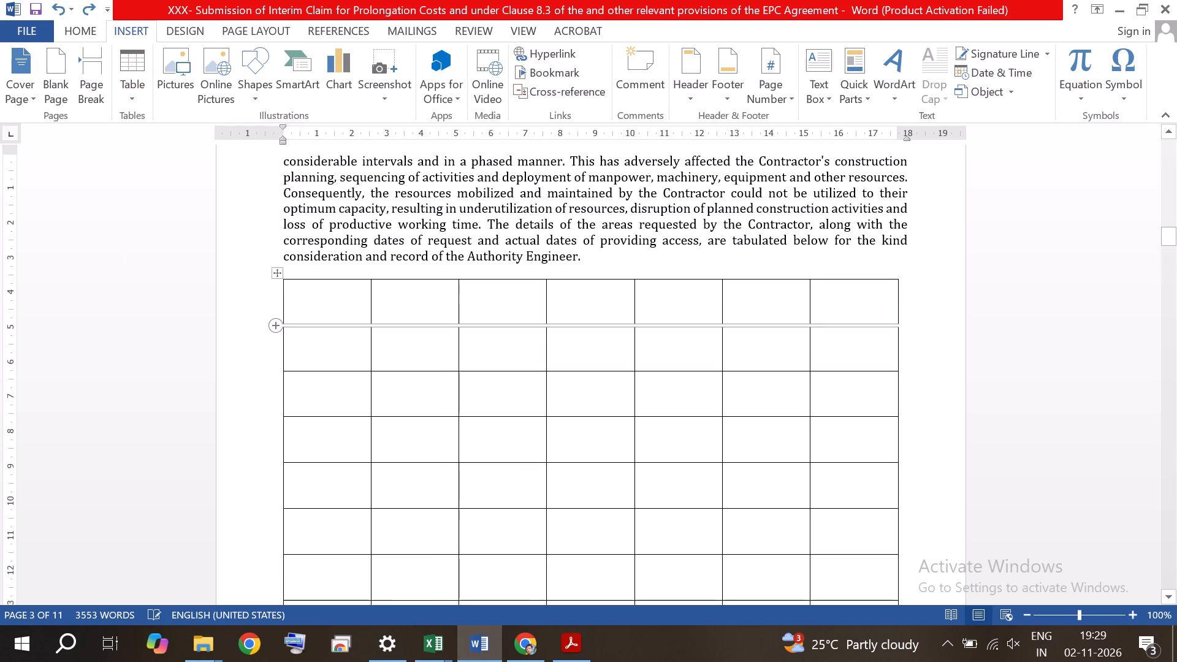
Copy the header and rows 1 to 3 of the existing site access table and paste them into the new table's first six rows.
{"action": "scroll", "coordinate": [478, 330], "scroll_direction": "down", "scroll_amount": 4}
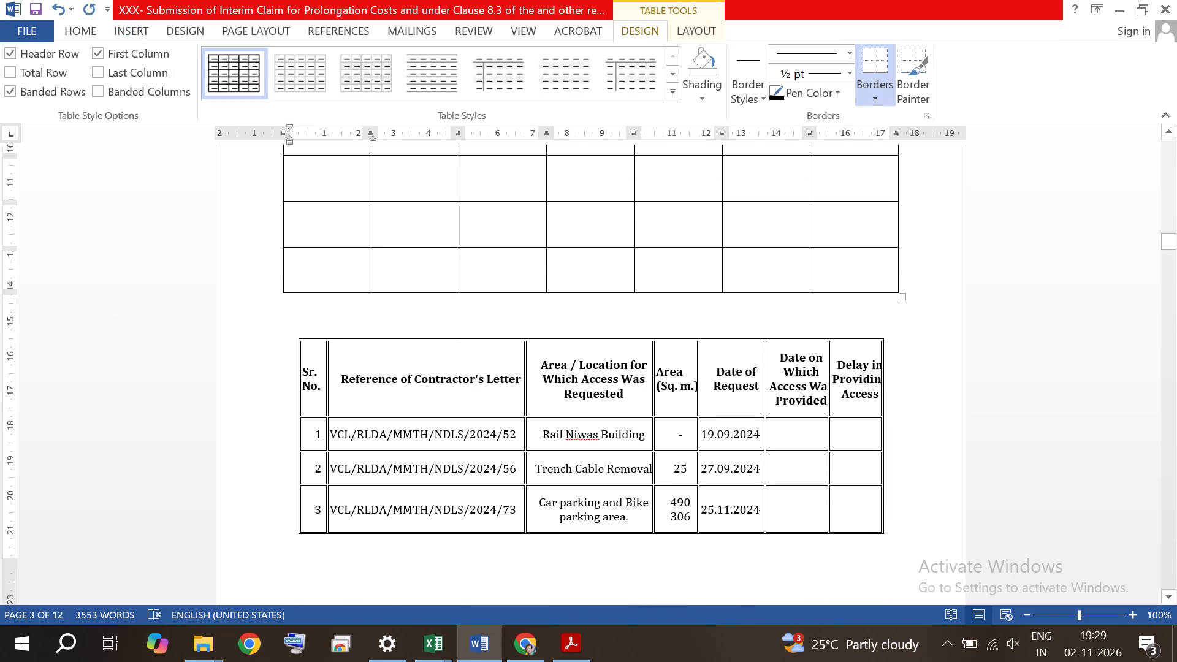
{"action": "left_click_drag", "start_coordinate": [318, 369], "coordinate": [738, 405]}
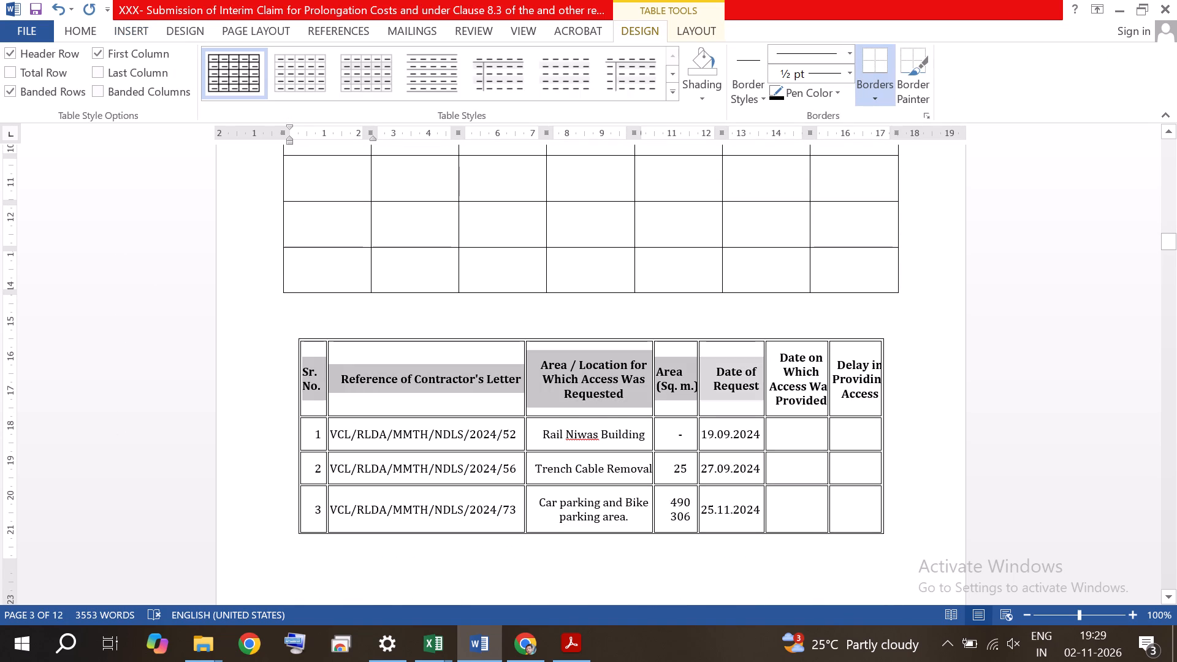
{"action": "left_click_drag", "start_coordinate": [738, 405], "coordinate": [847, 515]}
{"action": "key", "text": "ctrl+c"}
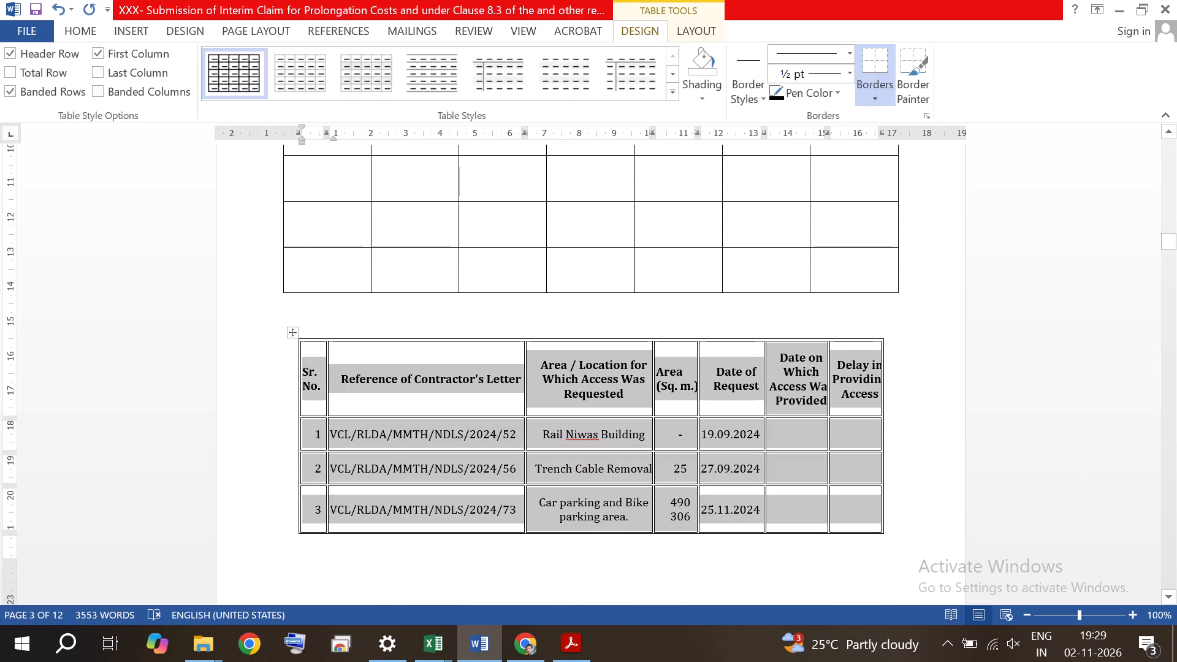
{"action": "scroll", "coordinate": [496, 322], "scroll_direction": "up", "scroll_amount": 2}
{"action": "scroll", "coordinate": [337, 221], "scroll_direction": "up", "scroll_amount": 2}
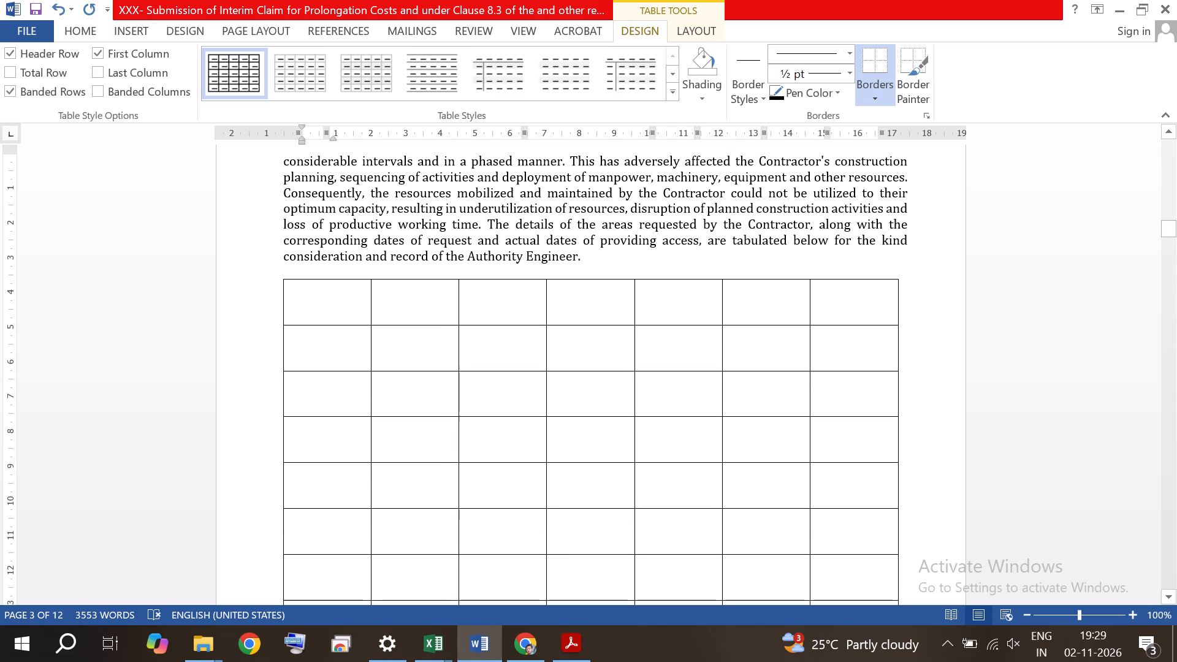
{"action": "left_click_drag", "start_coordinate": [335, 299], "coordinate": [886, 510]}
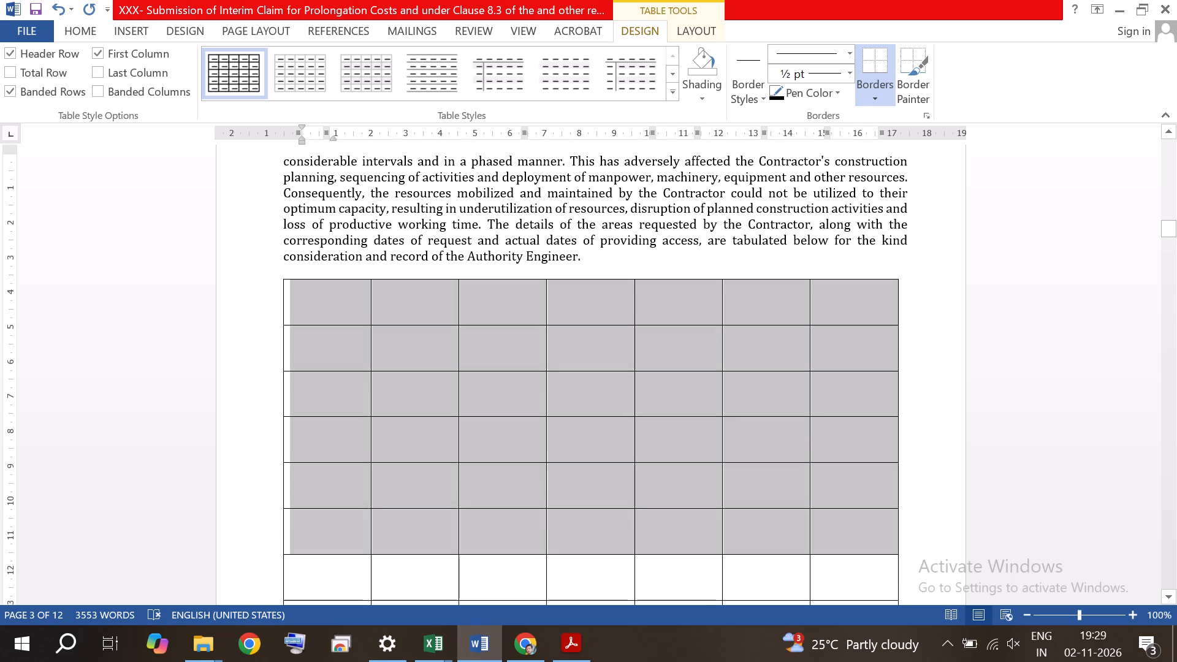
{"action": "left_click_drag", "start_coordinate": [886, 510], "coordinate": [885, 513]}
{"action": "key", "text": "ctrl+v"}
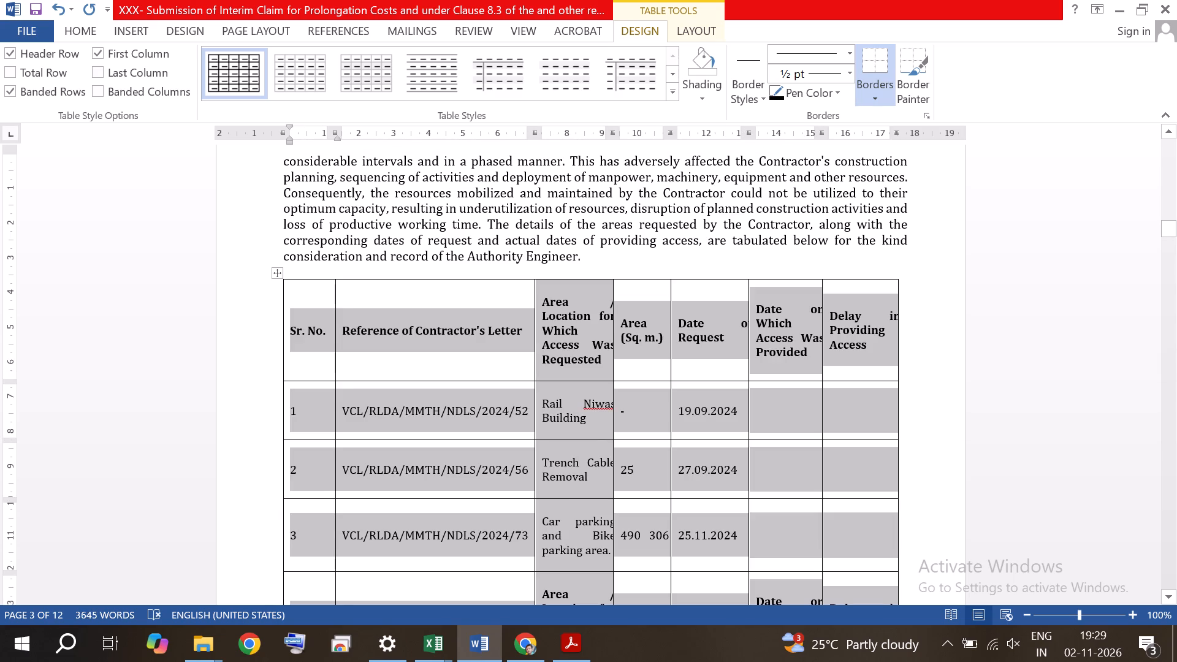
Remove the new seven-column table with its pasted rows, and the empty paragraph above the existing site access request table.
{"action": "key", "text": "ctrl+z"}
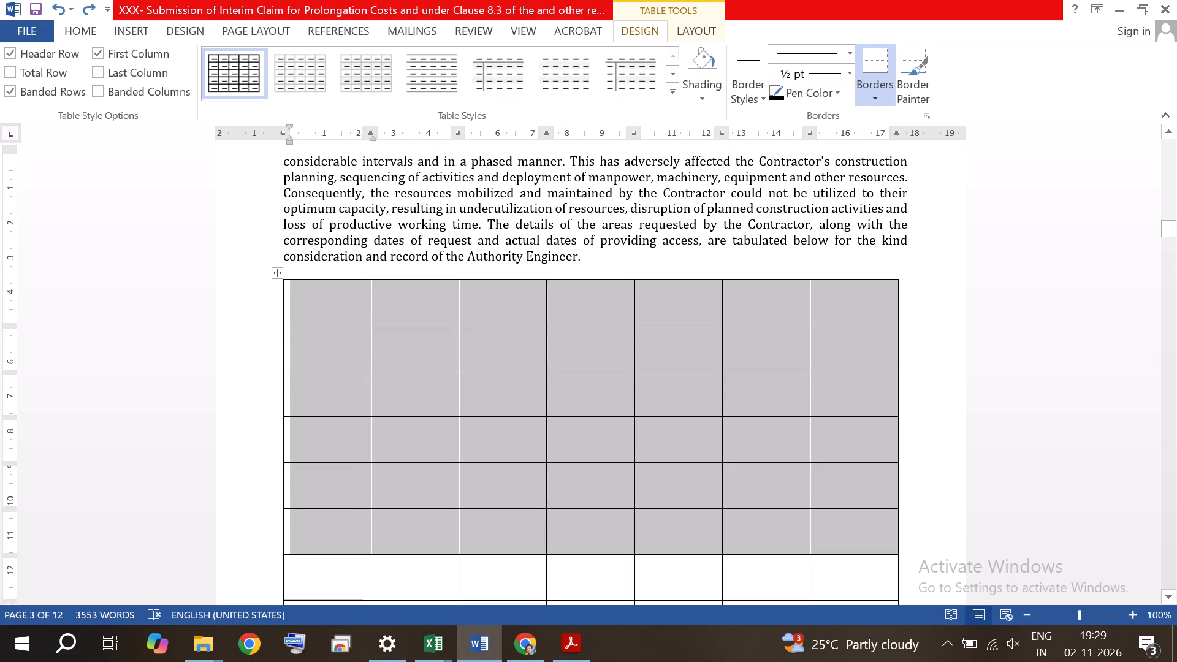
{"action": "left_click", "coordinate": [276, 272]}
{"action": "right_click", "coordinate": [276, 272]}
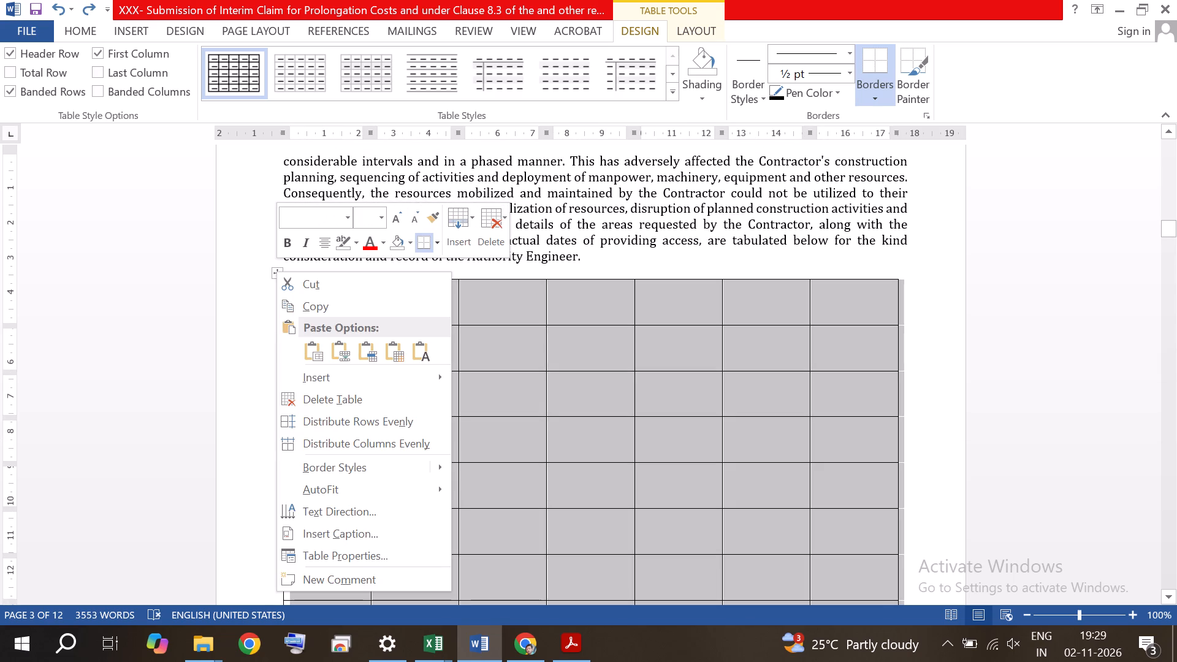
{"action": "left_click", "coordinate": [291, 278]}
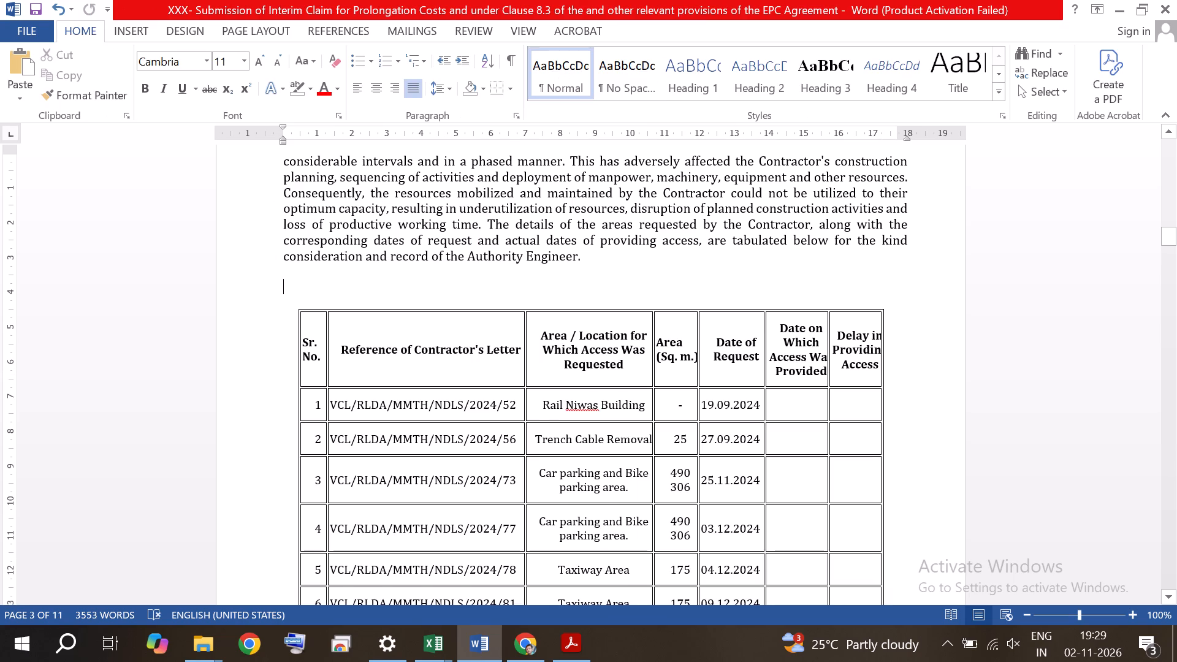
{"action": "key", "text": "Delete"}
Check the page layout from the site access request table through section 4, and save the letter.
{"action": "scroll", "coordinate": [270, 274], "scroll_direction": "down", "scroll_amount": 4}
{"action": "scroll", "coordinate": [419, 328], "scroll_direction": "down", "scroll_amount": 2}
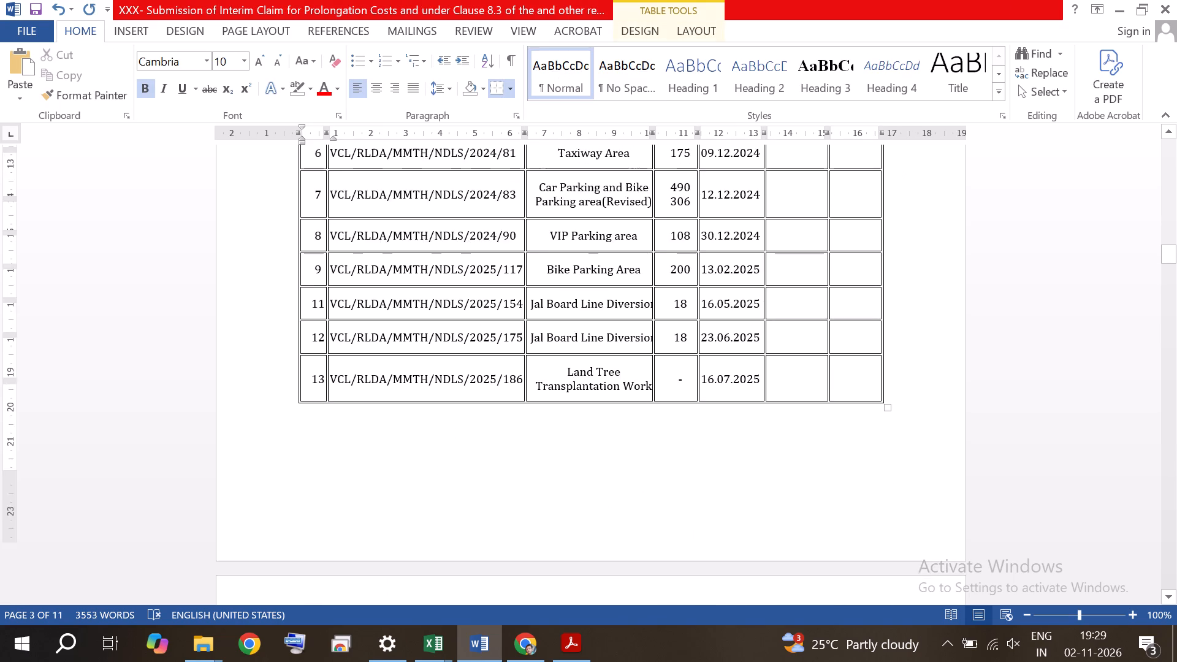
{"action": "scroll", "coordinate": [419, 328], "scroll_direction": "down", "scroll_amount": 2}
{"action": "scroll", "coordinate": [390, 306], "scroll_direction": "up", "scroll_amount": 2}
{"action": "left_click", "coordinate": [372, 360]}
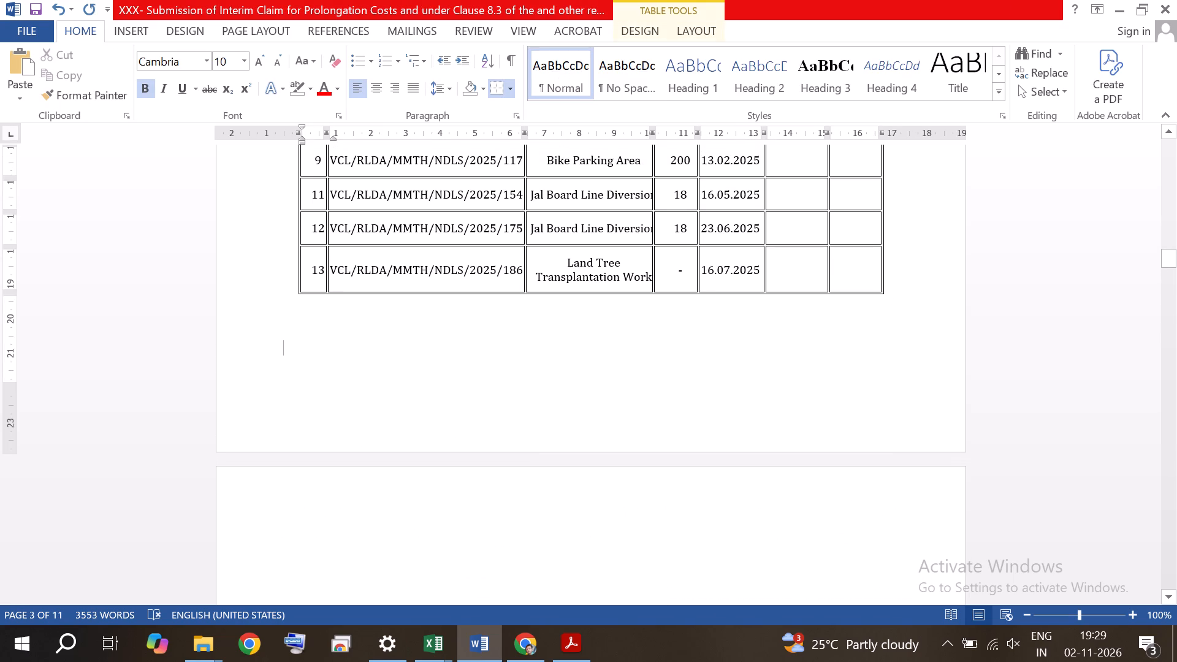
{"action": "scroll", "coordinate": [372, 360], "scroll_direction": "down", "scroll_amount": 3}
{"action": "left_click", "coordinate": [362, 317]}
{"action": "scroll", "coordinate": [362, 317], "scroll_direction": "down", "scroll_amount": 1}
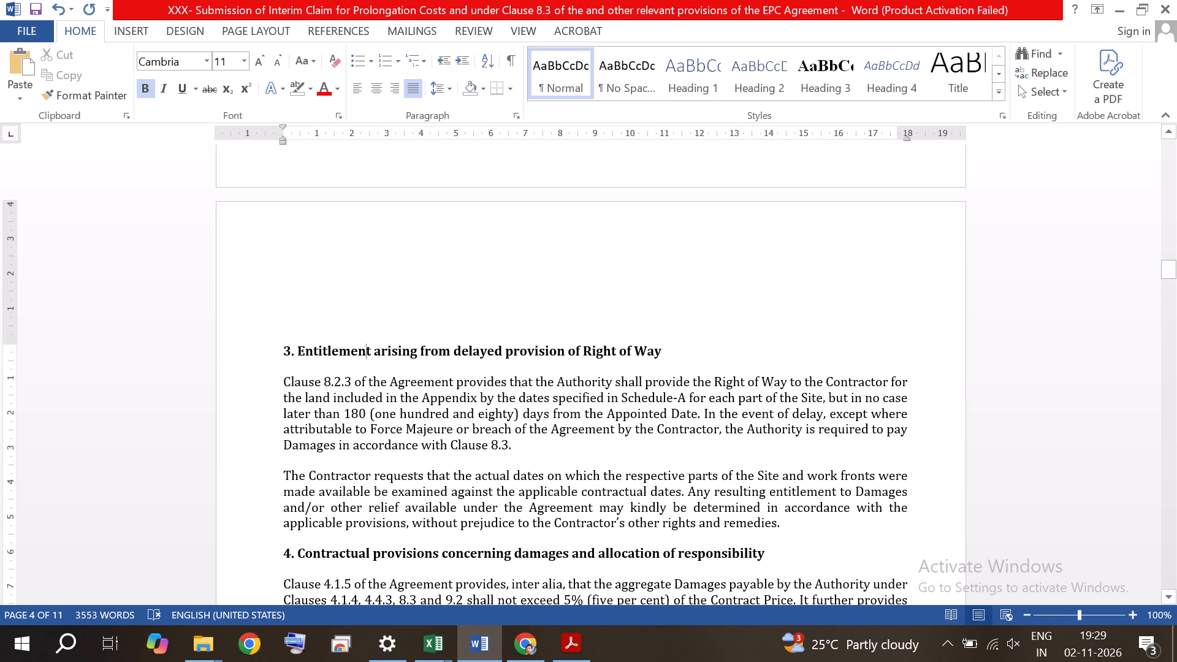
{"action": "scroll", "coordinate": [362, 317], "scroll_direction": "down", "scroll_amount": 2}
{"action": "triple_click", "coordinate": [37, 12]}
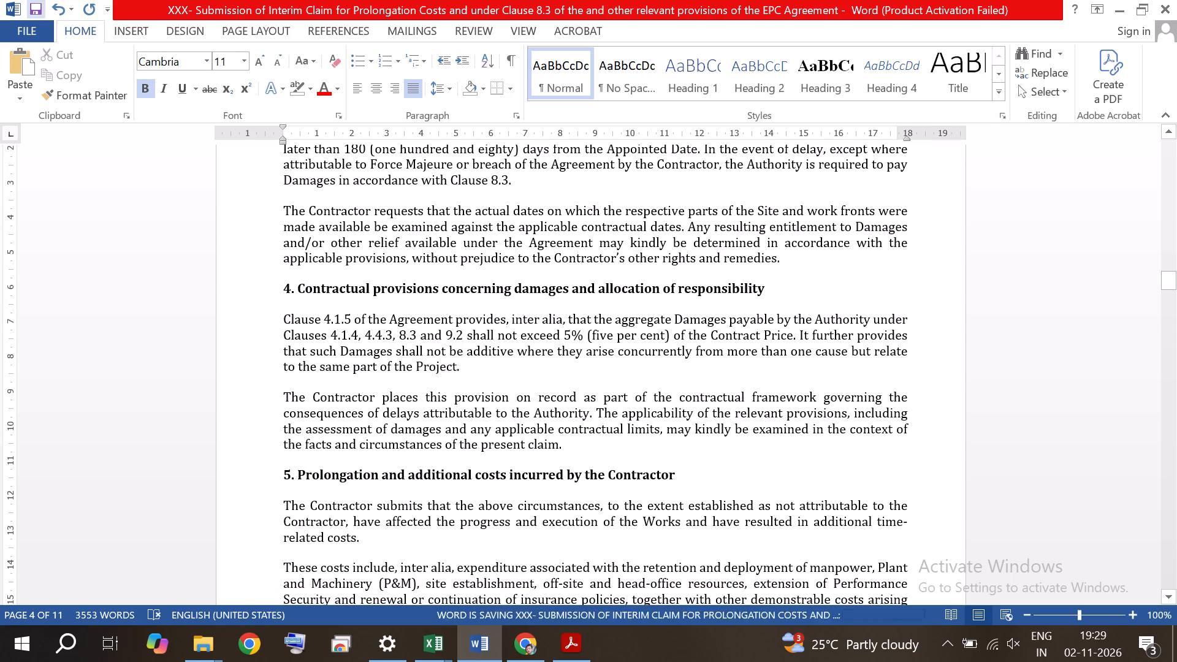
Delete the stray full stop and space before "The relevant entries are contemporaneous business records" in section 7, and save the letter.
{"action": "scroll", "coordinate": [385, 344], "scroll_direction": "down", "scroll_amount": 4}
{"action": "scroll", "coordinate": [447, 338], "scroll_direction": "down", "scroll_amount": 3}
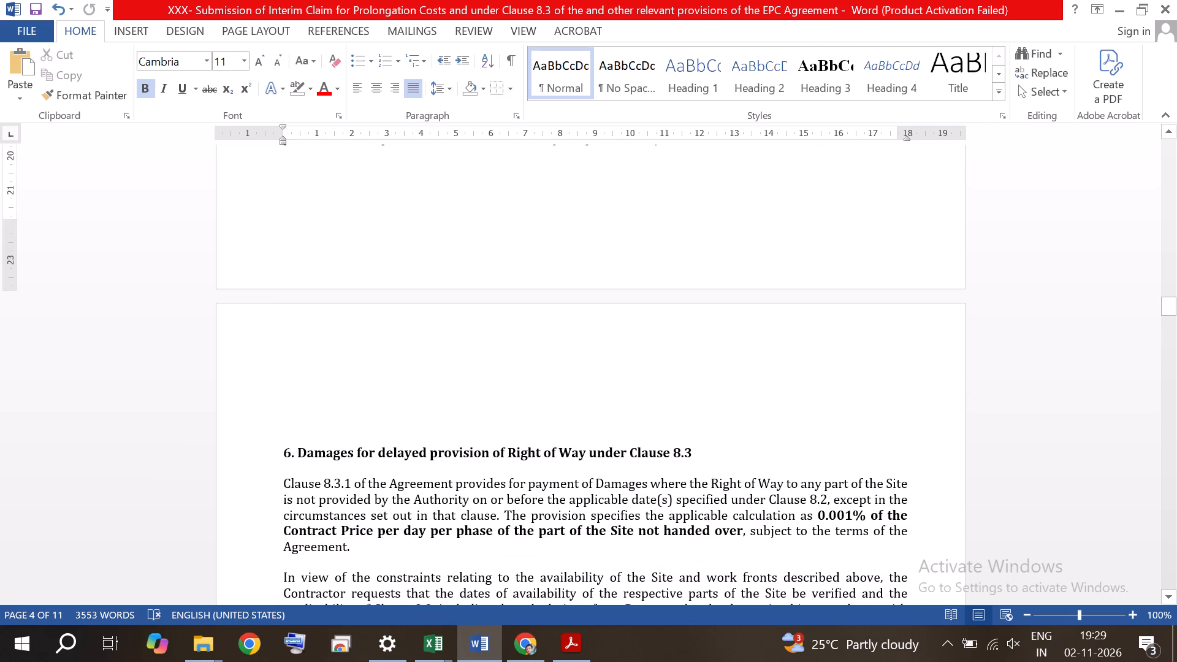
{"action": "left_click", "coordinate": [352, 398]}
{"action": "scroll", "coordinate": [352, 398], "scroll_direction": "down", "scroll_amount": 4}
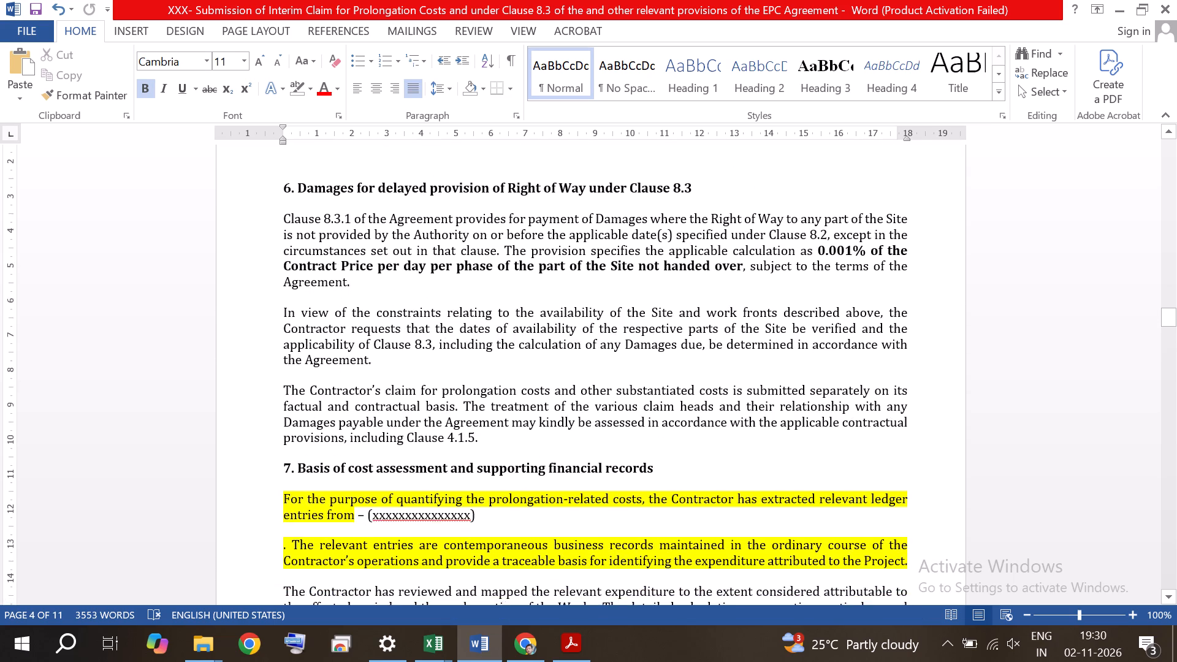
{"action": "scroll", "coordinate": [352, 398], "scroll_direction": "down", "scroll_amount": 2}
{"action": "scroll", "coordinate": [376, 324], "scroll_direction": "down", "scroll_amount": 1}
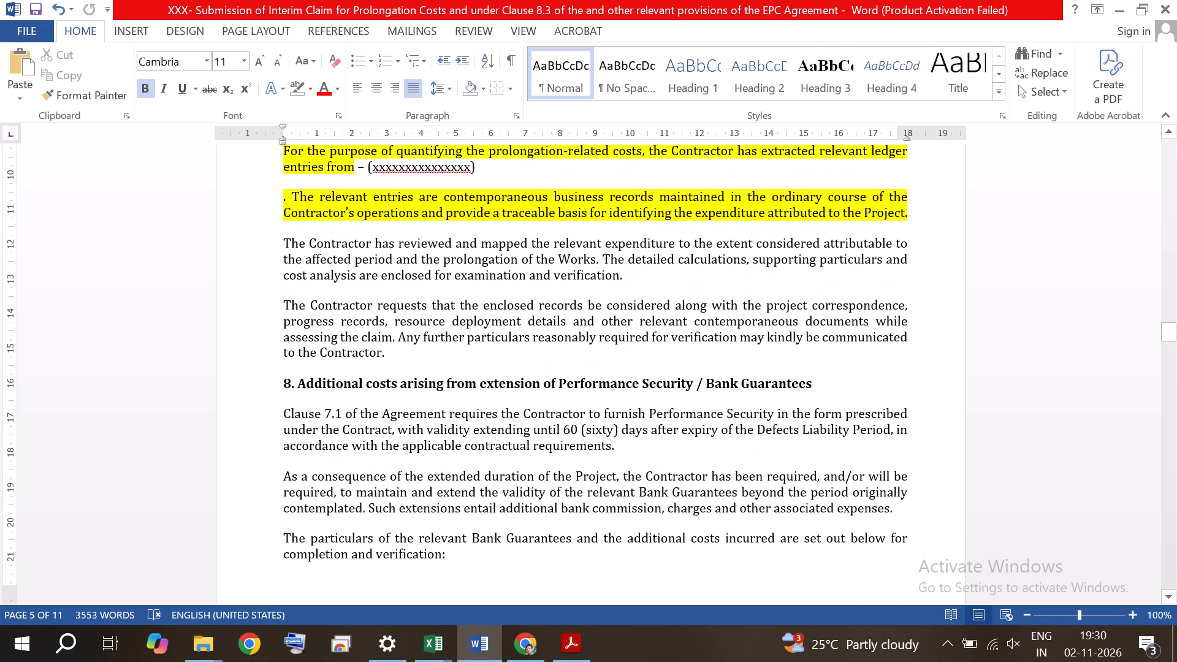
{"action": "scroll", "coordinate": [376, 324], "scroll_direction": "up", "scroll_amount": 1}
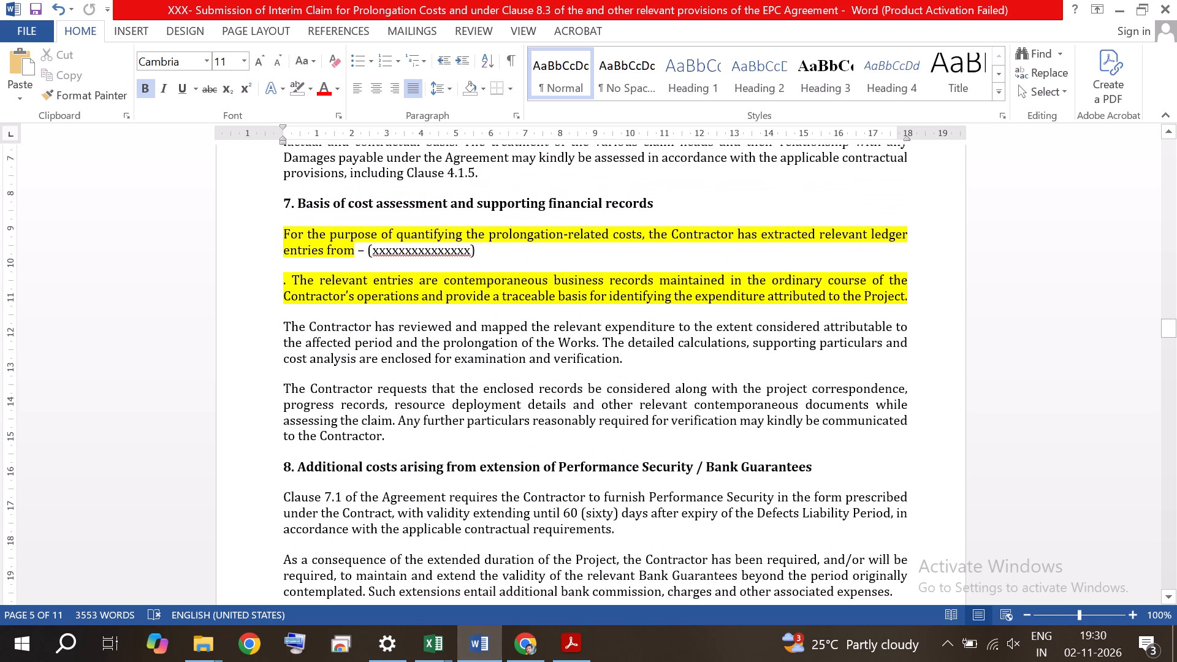
{"action": "scroll", "coordinate": [366, 359], "scroll_direction": "down", "scroll_amount": 1}
{"action": "scroll", "coordinate": [366, 359], "scroll_direction": "up", "scroll_amount": 1}
{"action": "left_click", "coordinate": [292, 277]}
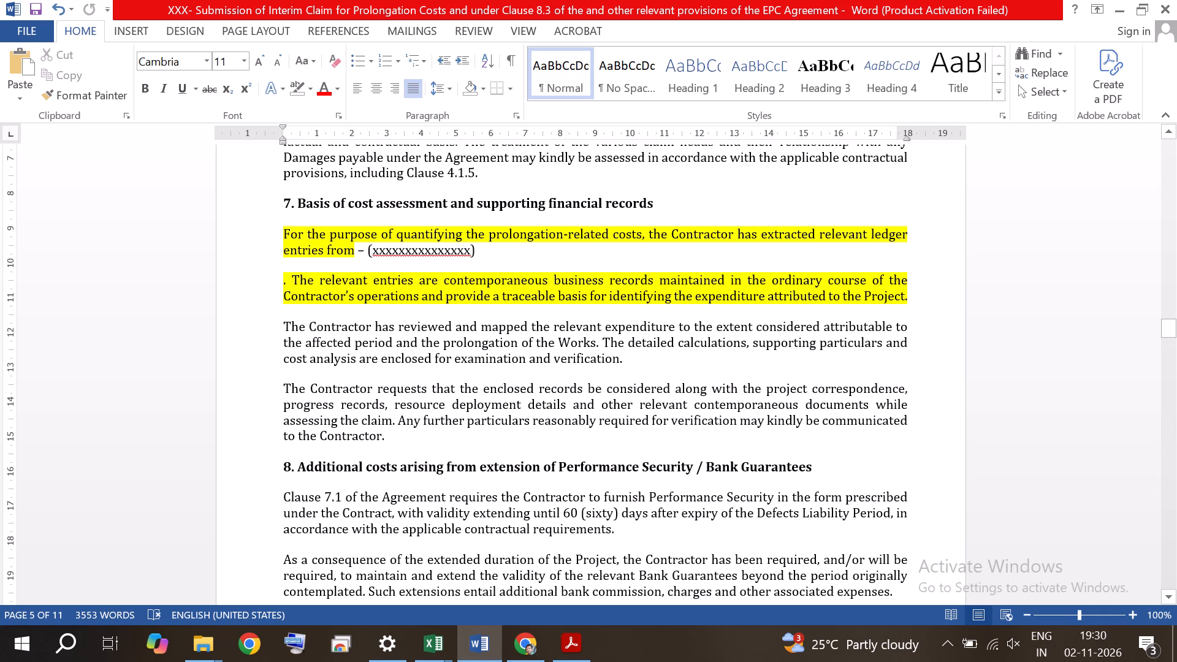
{"action": "key", "text": "BackSpace"}
{"action": "key", "text": "BackSpace"}
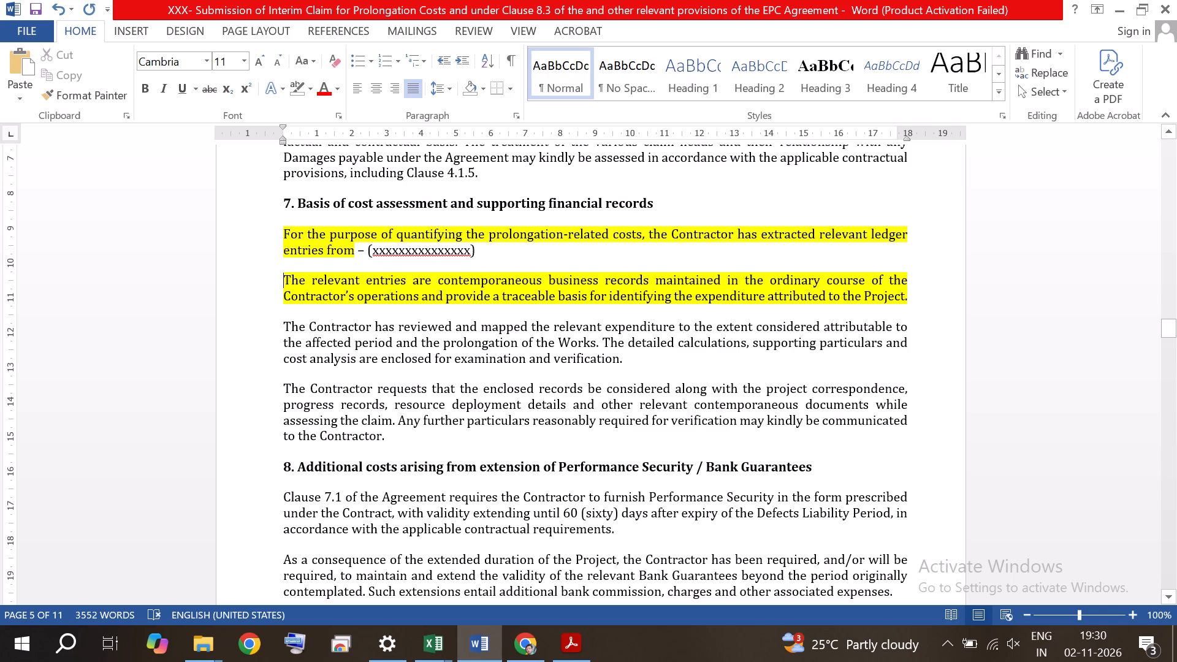
{"action": "triple_click", "coordinate": [38, 9]}
{"action": "left_click", "coordinate": [38, 9]}
Review the letter from the Bank Guarantee table in section 8 through the start of section 13, saving it along the way.
{"action": "scroll", "coordinate": [400, 410], "scroll_direction": "down", "scroll_amount": 4}
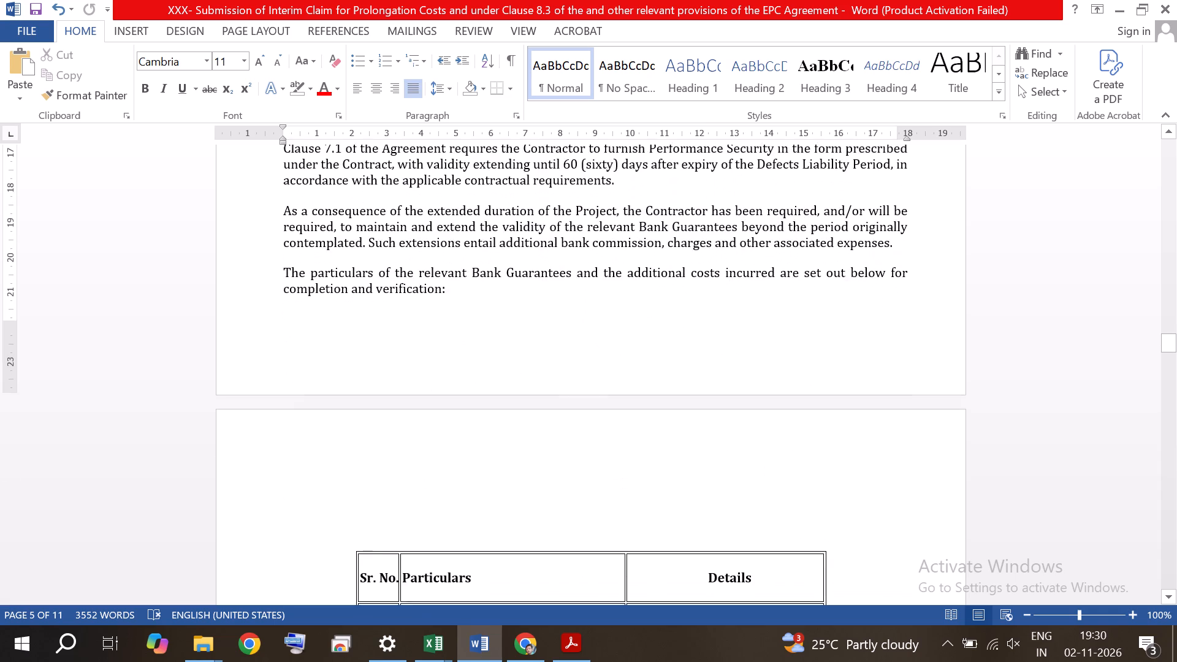
{"action": "scroll", "coordinate": [404, 401], "scroll_direction": "down", "scroll_amount": 2}
{"action": "left_click", "coordinate": [392, 316]}
{"action": "scroll", "coordinate": [413, 365], "scroll_direction": "down", "scroll_amount": 4}
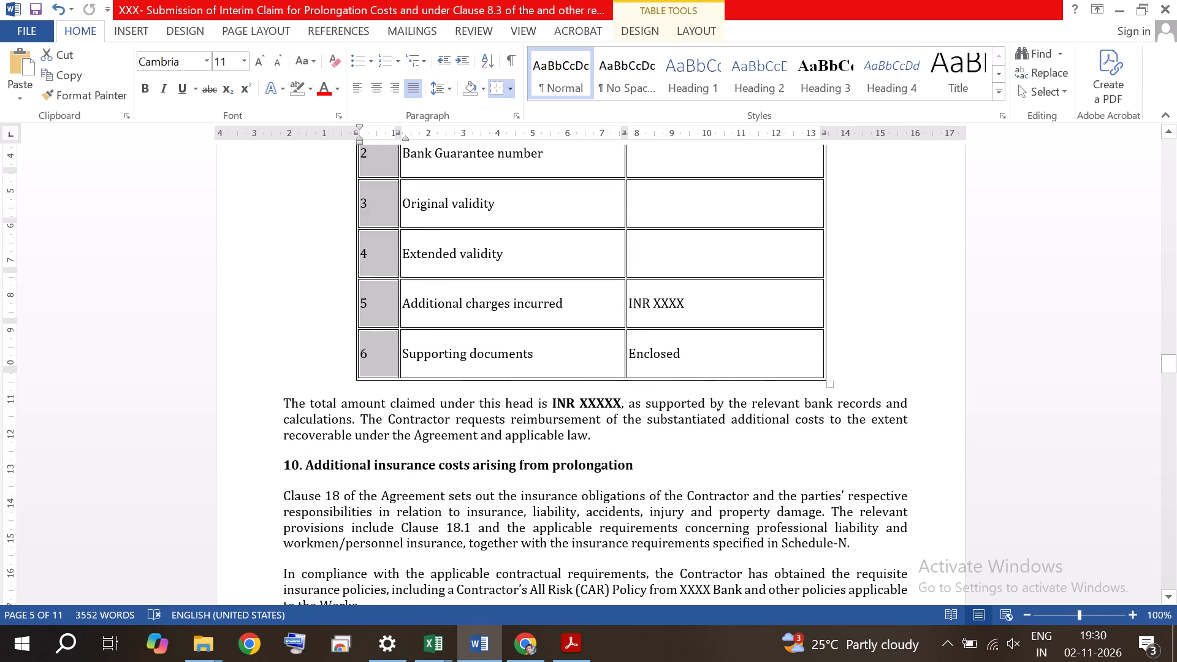
{"action": "scroll", "coordinate": [520, 428], "scroll_direction": "down", "scroll_amount": 3}
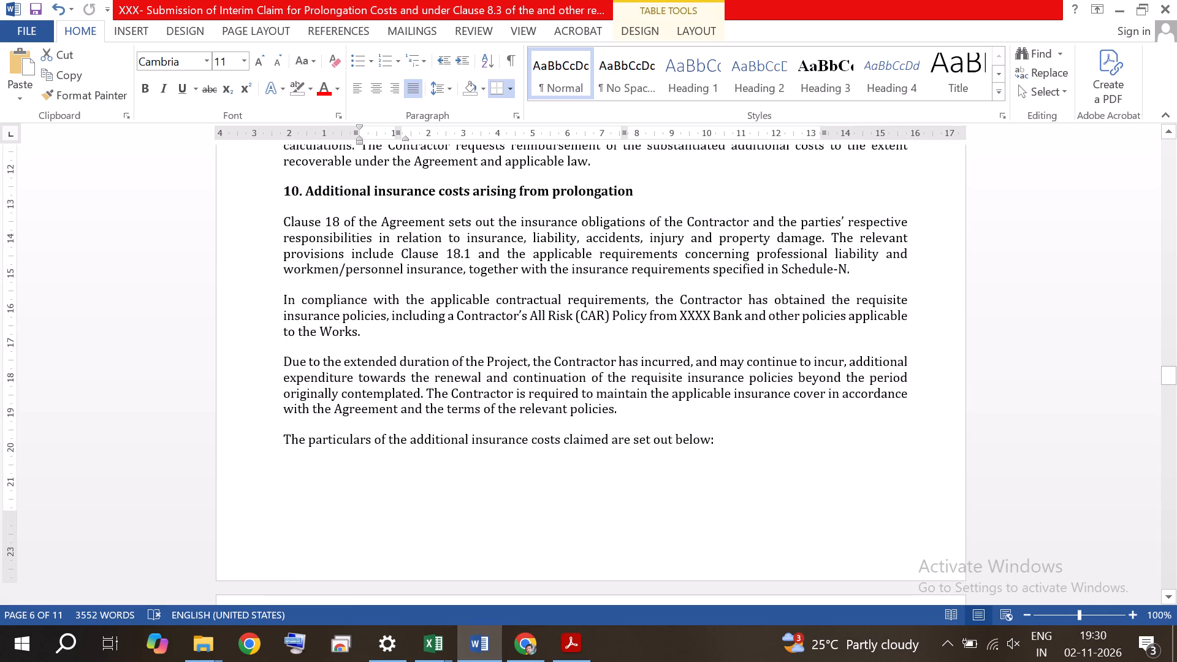
{"action": "scroll", "coordinate": [519, 425], "scroll_direction": "down", "scroll_amount": 10}
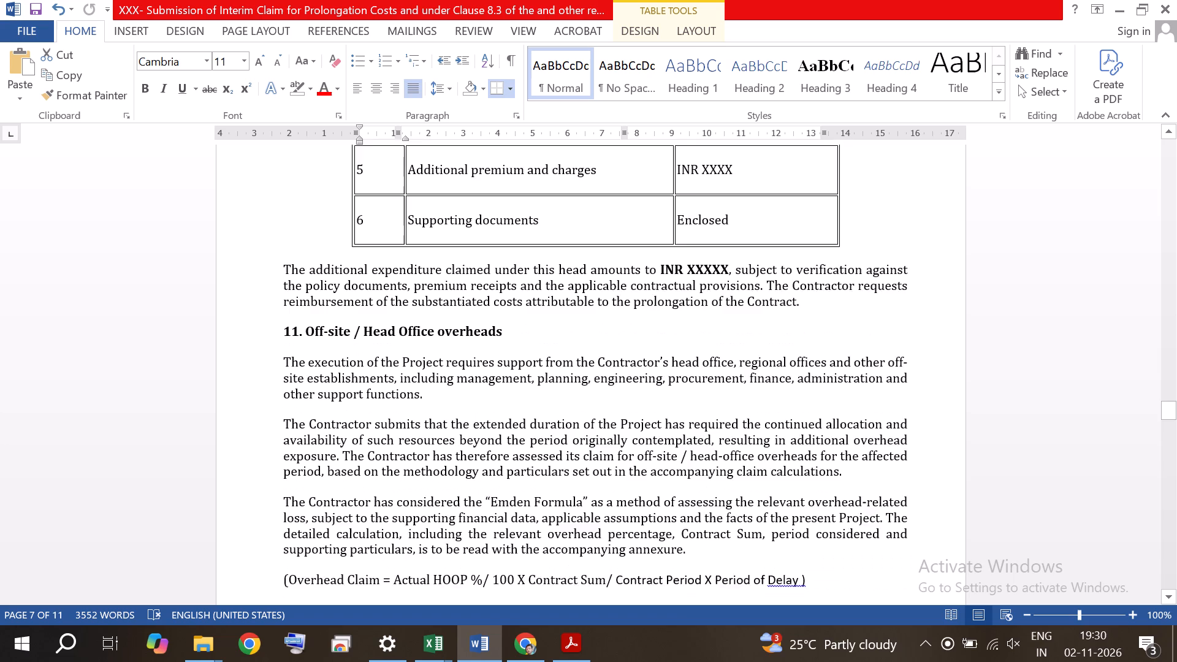
{"action": "scroll", "coordinate": [519, 425], "scroll_direction": "down", "scroll_amount": 3}
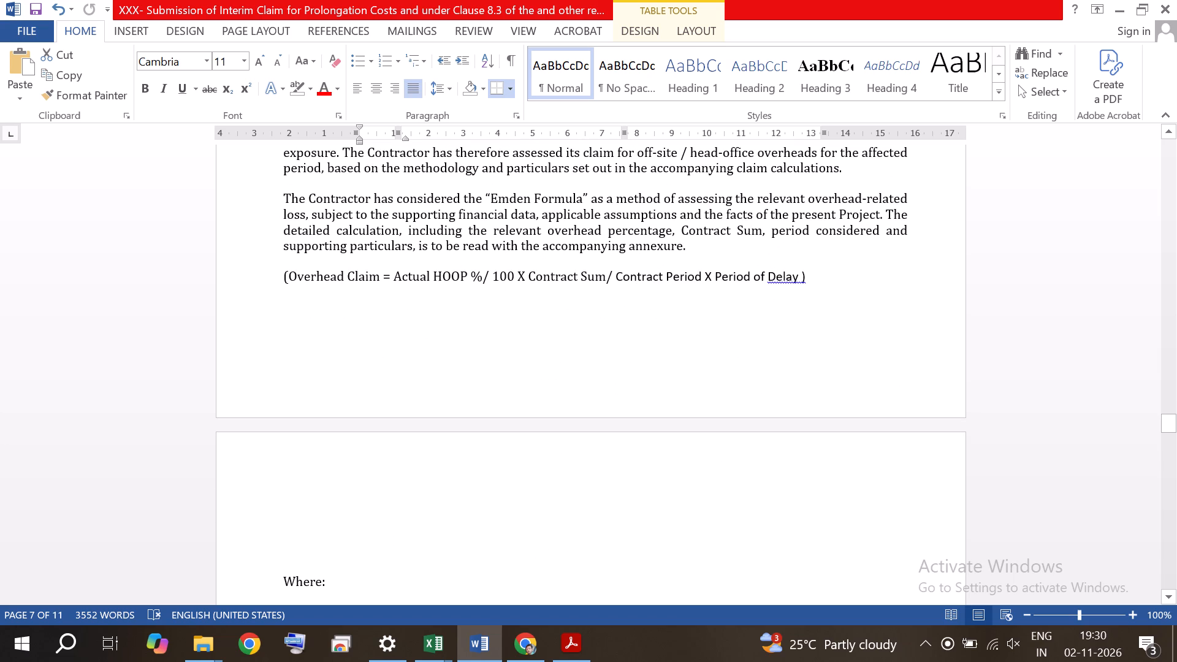
{"action": "scroll", "coordinate": [518, 367], "scroll_direction": "down", "scroll_amount": 4}
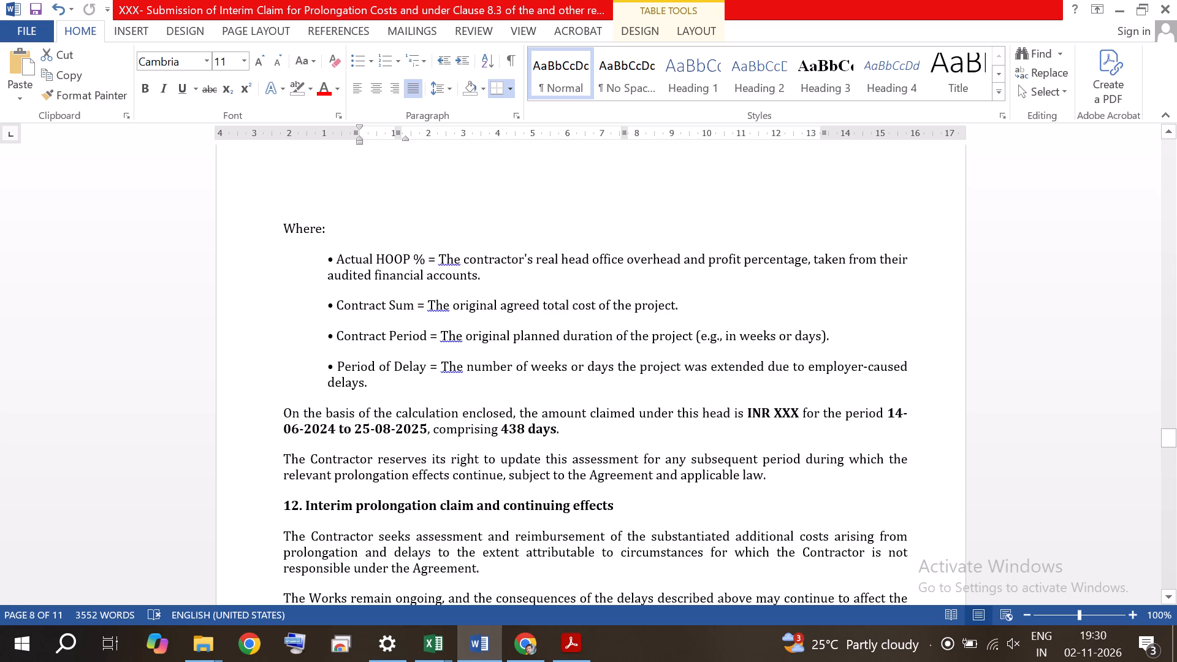
{"action": "scroll", "coordinate": [445, 404], "scroll_direction": "down", "scroll_amount": 1}
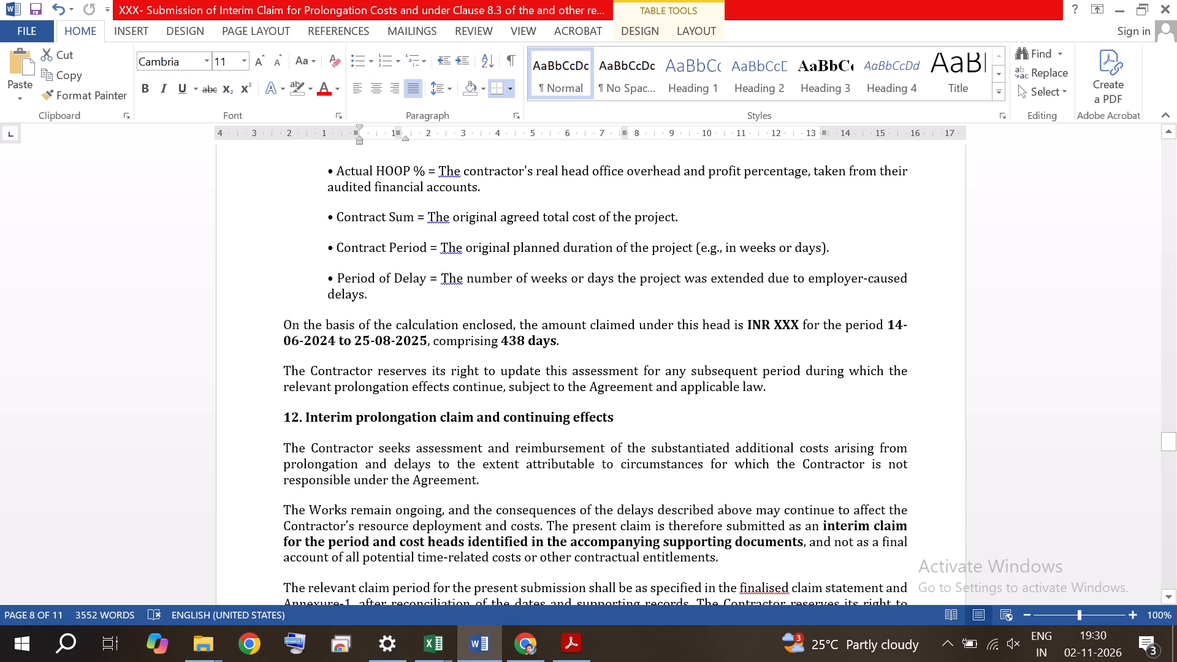
{"action": "triple_click", "coordinate": [33, 9]}
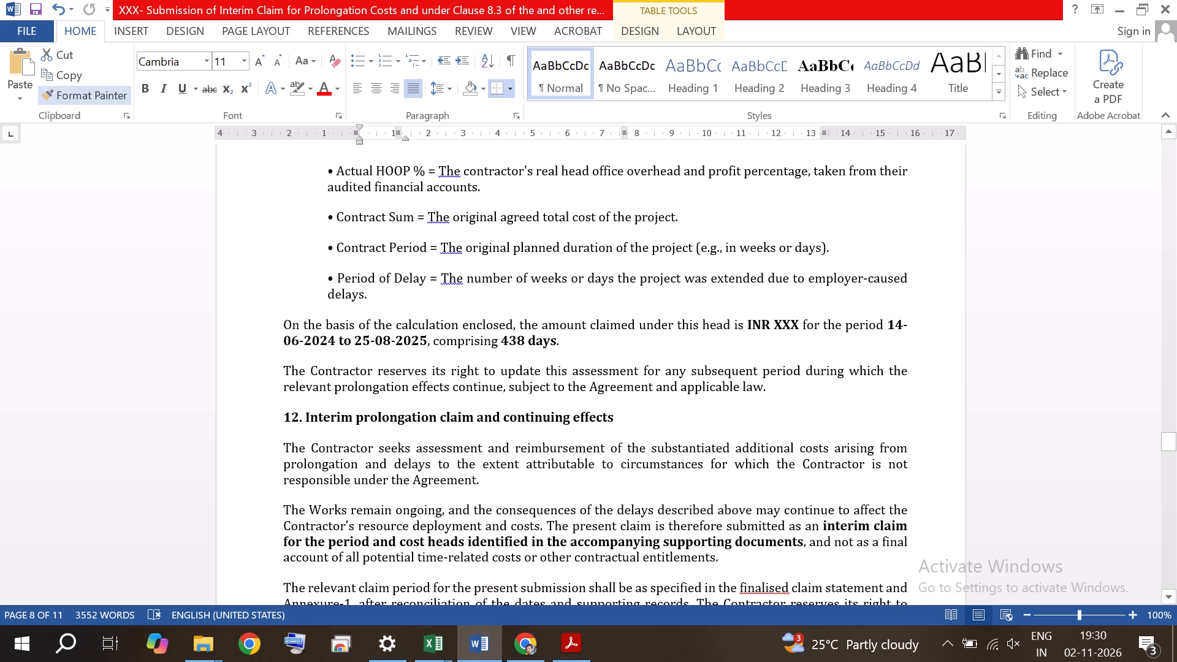
{"action": "scroll", "coordinate": [366, 388], "scroll_direction": "down", "scroll_amount": 2}
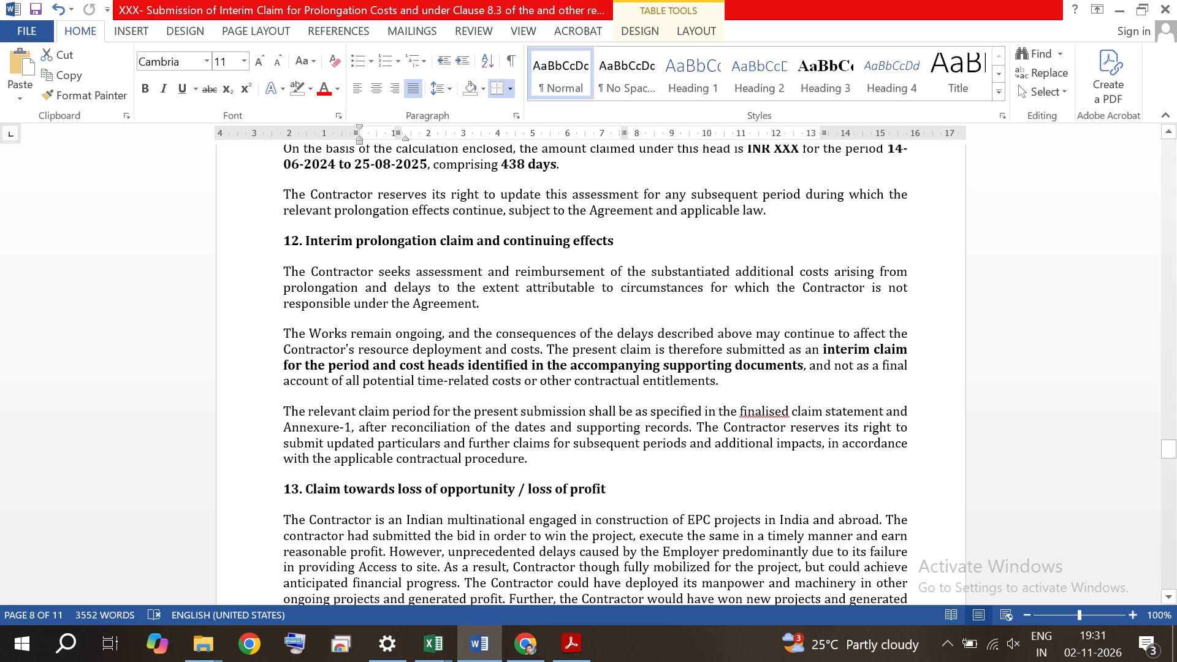
{"action": "scroll", "coordinate": [407, 333], "scroll_direction": "up", "scroll_amount": 10}
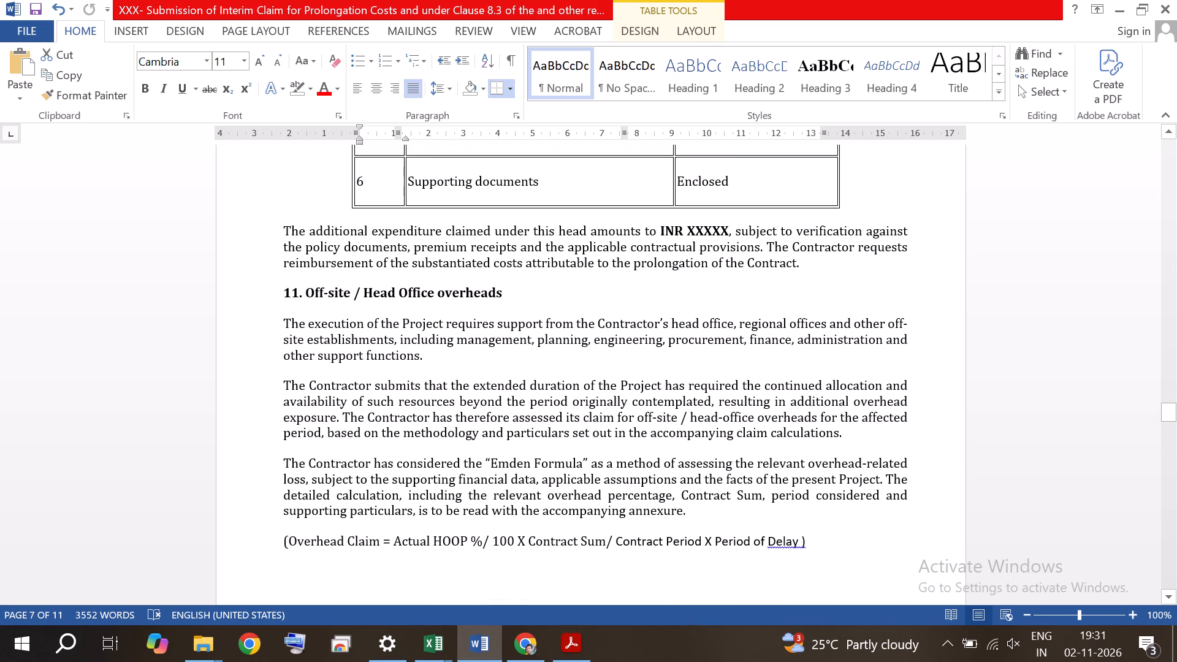
Switch to Chrome and open a new browser tab.
{"action": "left_click", "coordinate": [519, 642]}
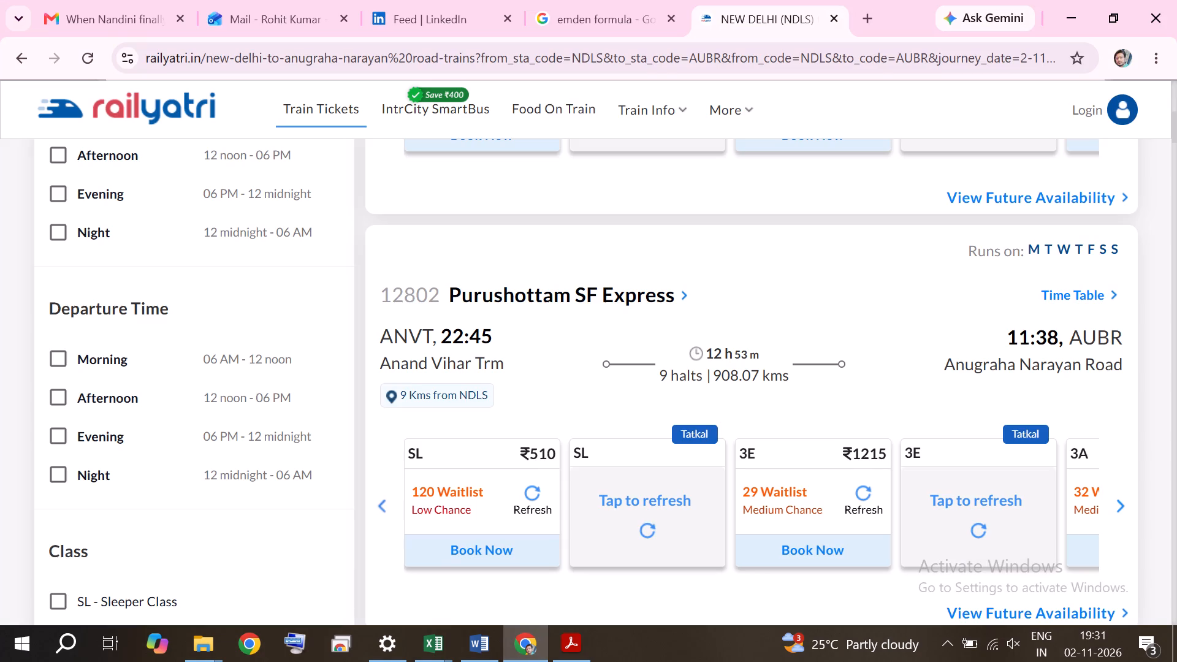
{"action": "left_click", "coordinate": [863, 17]}
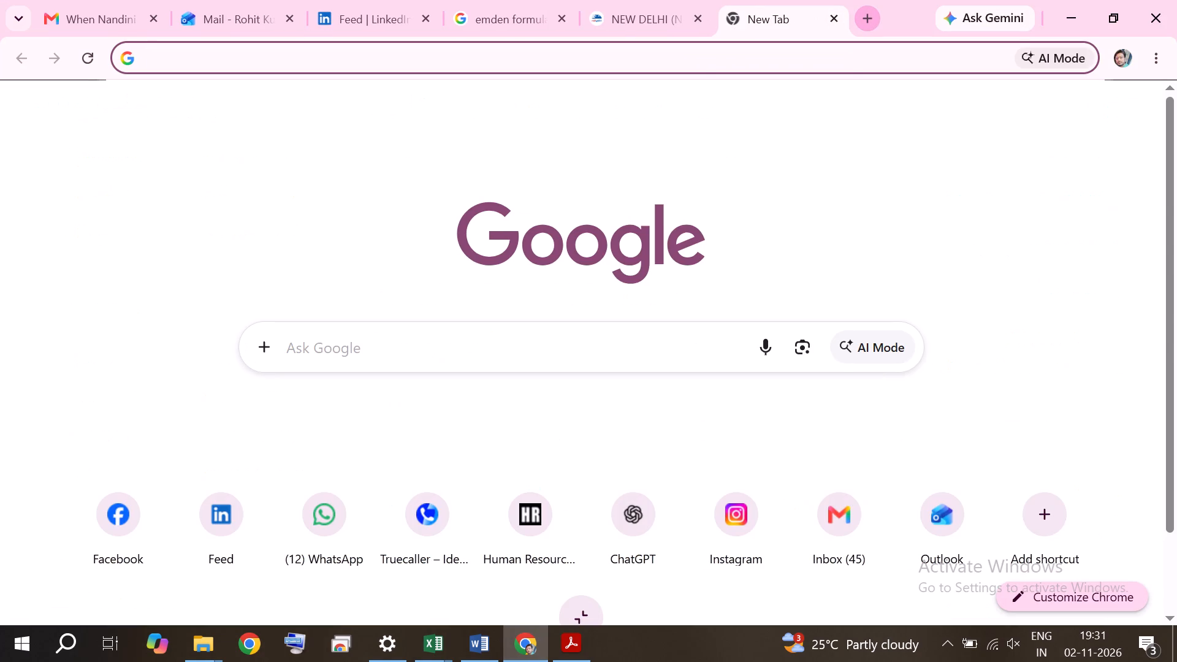
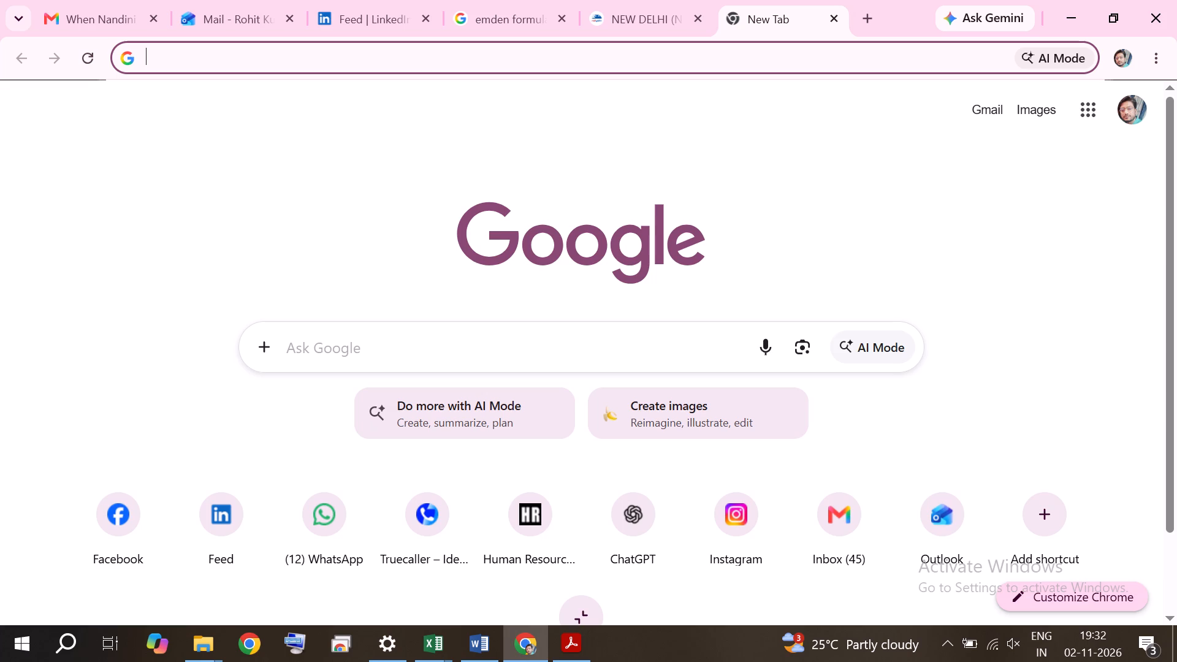
Switch back to the Word letter and review it backwards from section 11 to the opening paragraphs and section 1.
{"action": "left_click", "coordinate": [476, 645]}
{"action": "scroll", "coordinate": [536, 291], "scroll_direction": "up", "scroll_amount": 2}
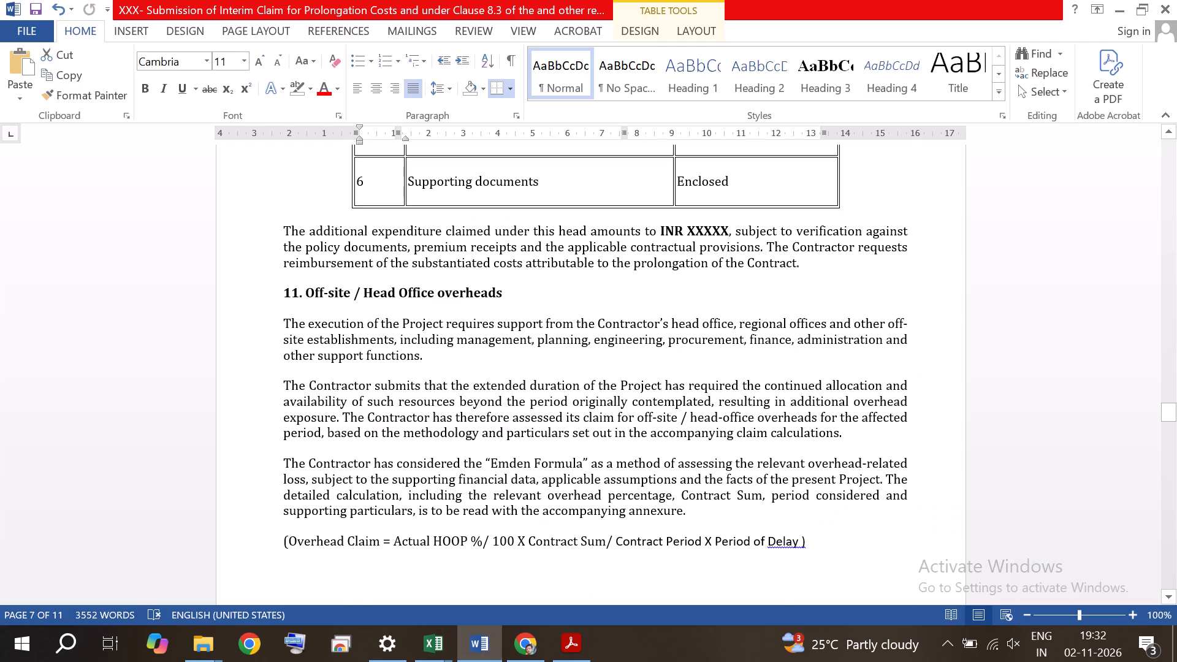
{"action": "scroll", "coordinate": [536, 291], "scroll_direction": "up", "scroll_amount": 9}
{"action": "scroll", "coordinate": [638, 285], "scroll_direction": "up", "scroll_amount": 3}
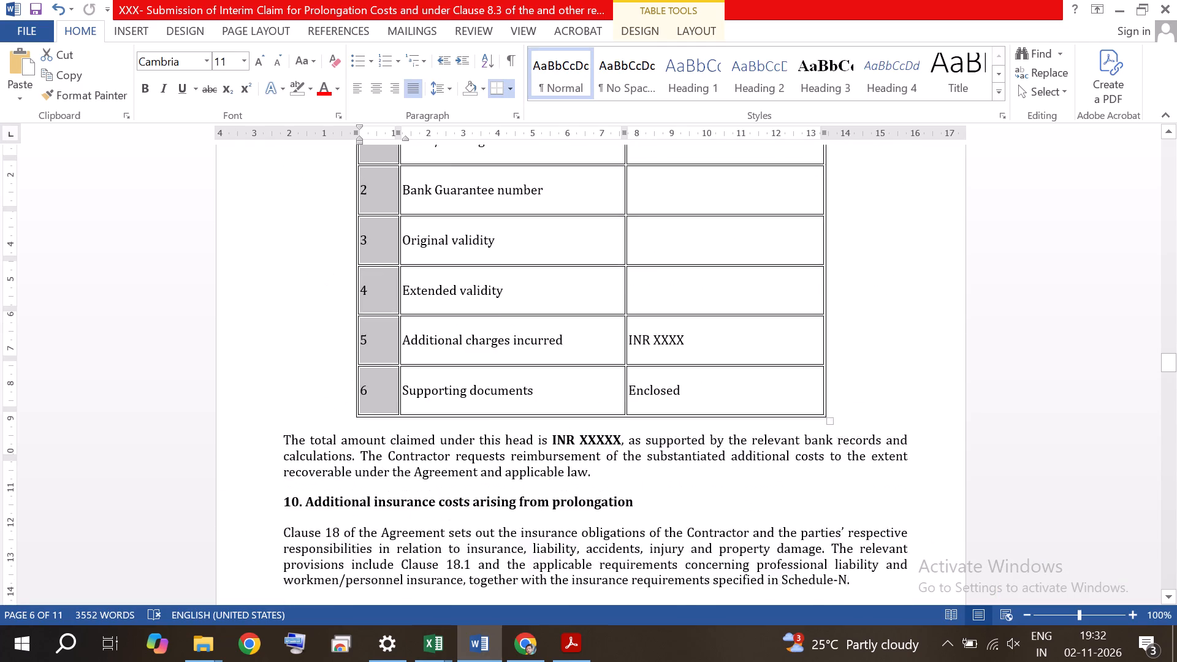
{"action": "scroll", "coordinate": [588, 300], "scroll_direction": "up", "scroll_amount": 10}
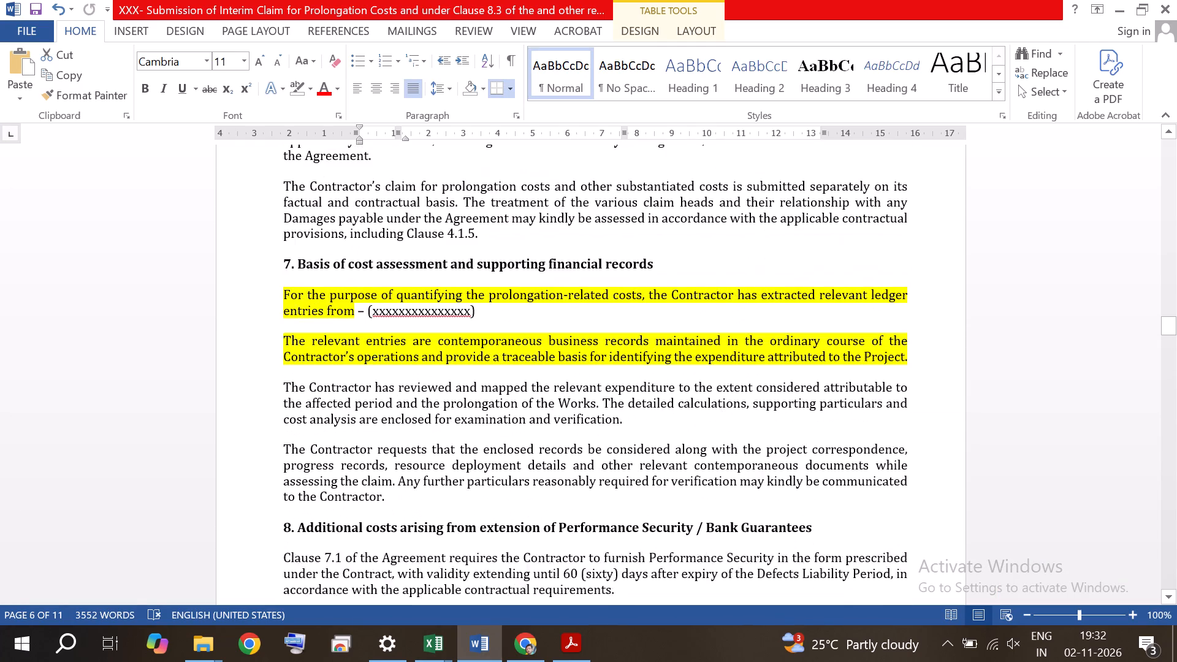
{"action": "scroll", "coordinate": [588, 300], "scroll_direction": "up", "scroll_amount": 9}
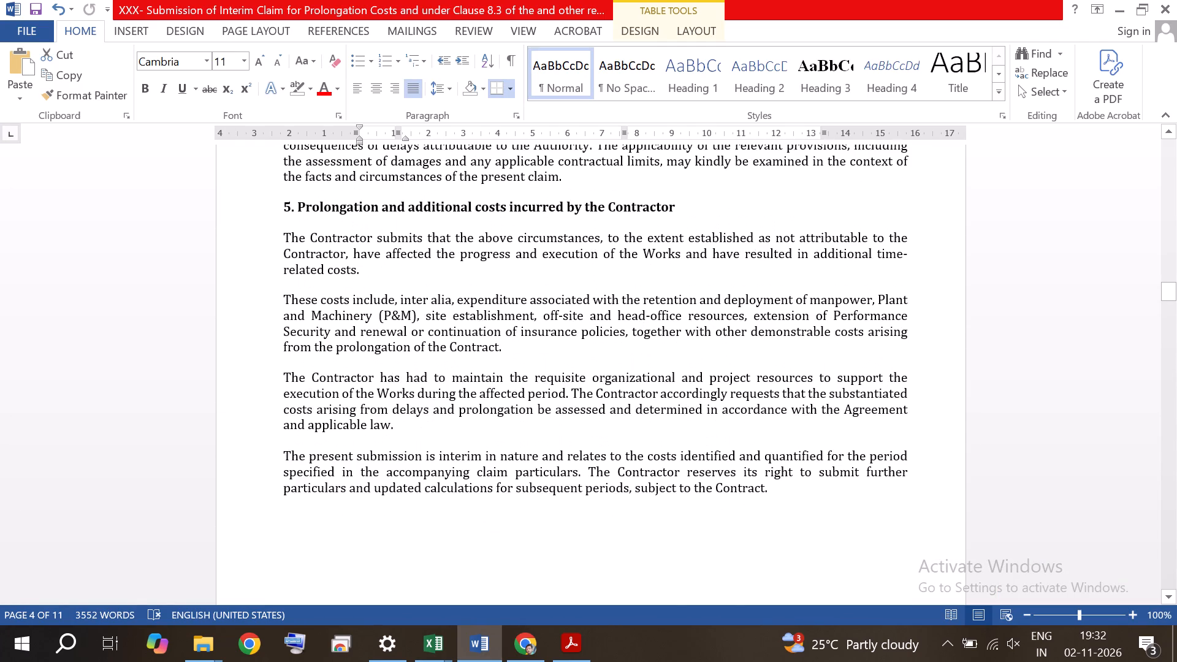
{"action": "scroll", "coordinate": [588, 300], "scroll_direction": "up", "scroll_amount": 5}
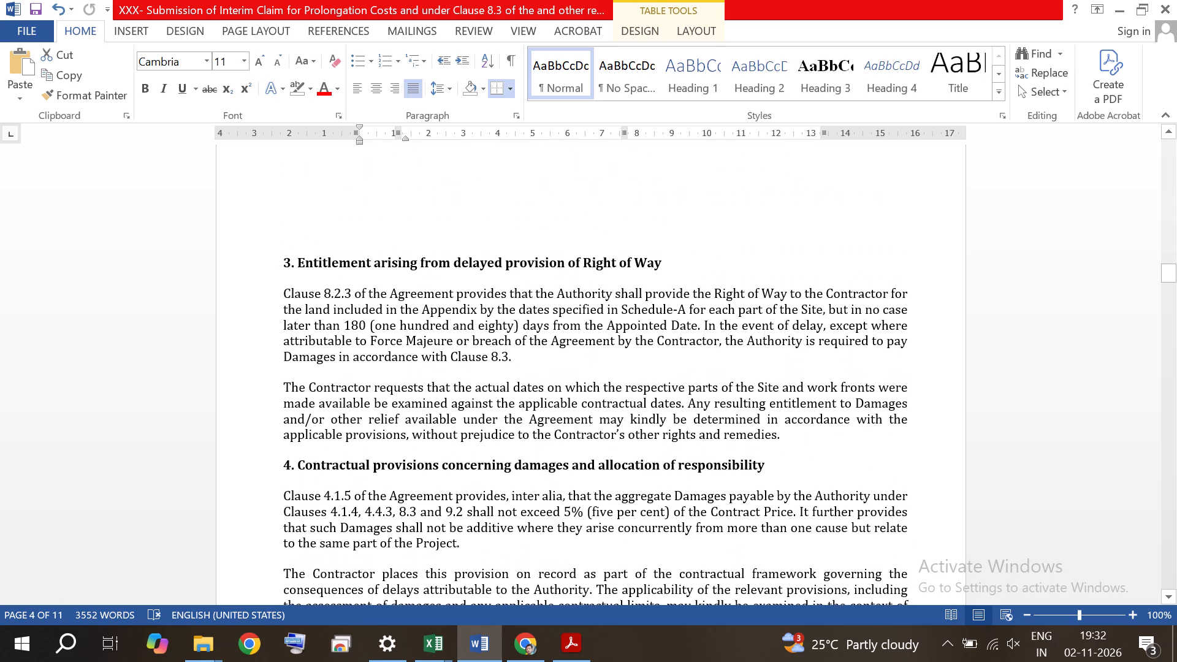
{"action": "scroll", "coordinate": [554, 321], "scroll_direction": "up", "scroll_amount": 3}
{"action": "scroll", "coordinate": [554, 321], "scroll_direction": "down", "scroll_amount": 2}
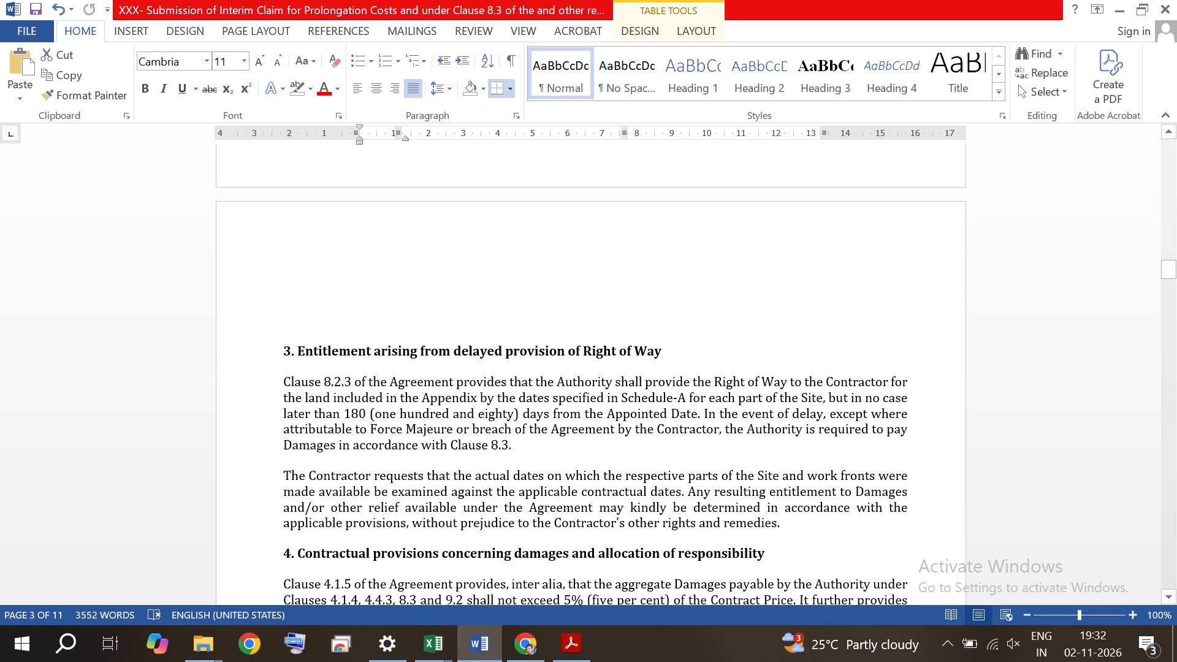
{"action": "scroll", "coordinate": [550, 353], "scroll_direction": "up", "scroll_amount": 18}
{"action": "scroll", "coordinate": [544, 310], "scroll_direction": "up", "scroll_amount": 3}
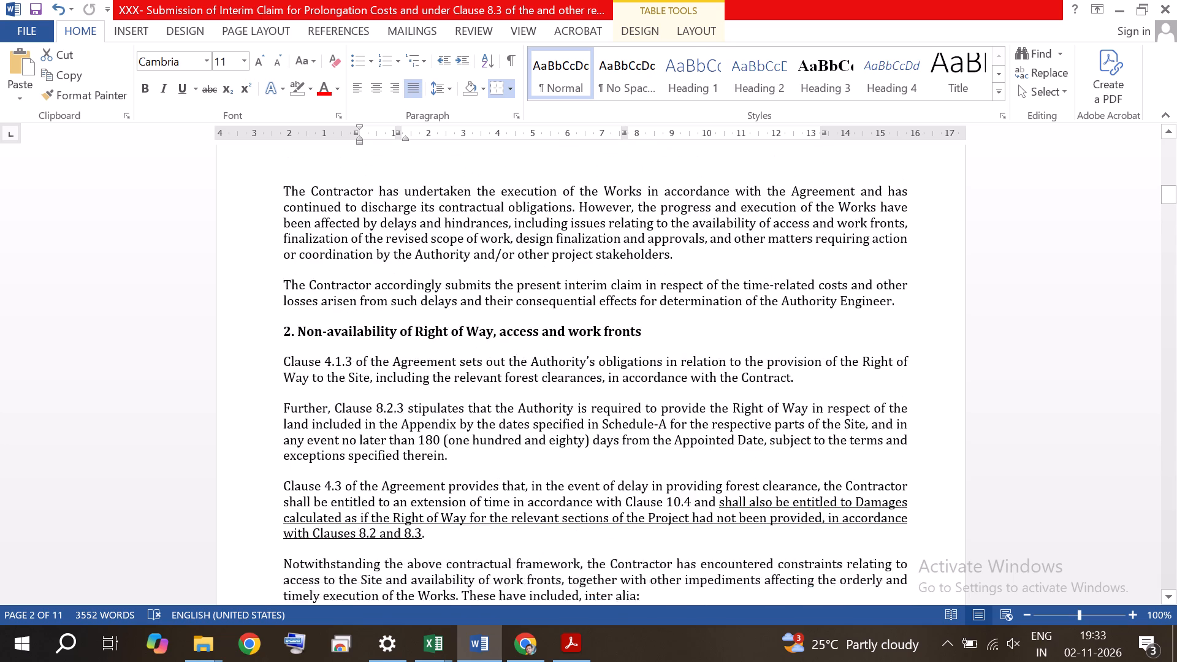
{"action": "scroll", "coordinate": [544, 310], "scroll_direction": "up", "scroll_amount": 6}
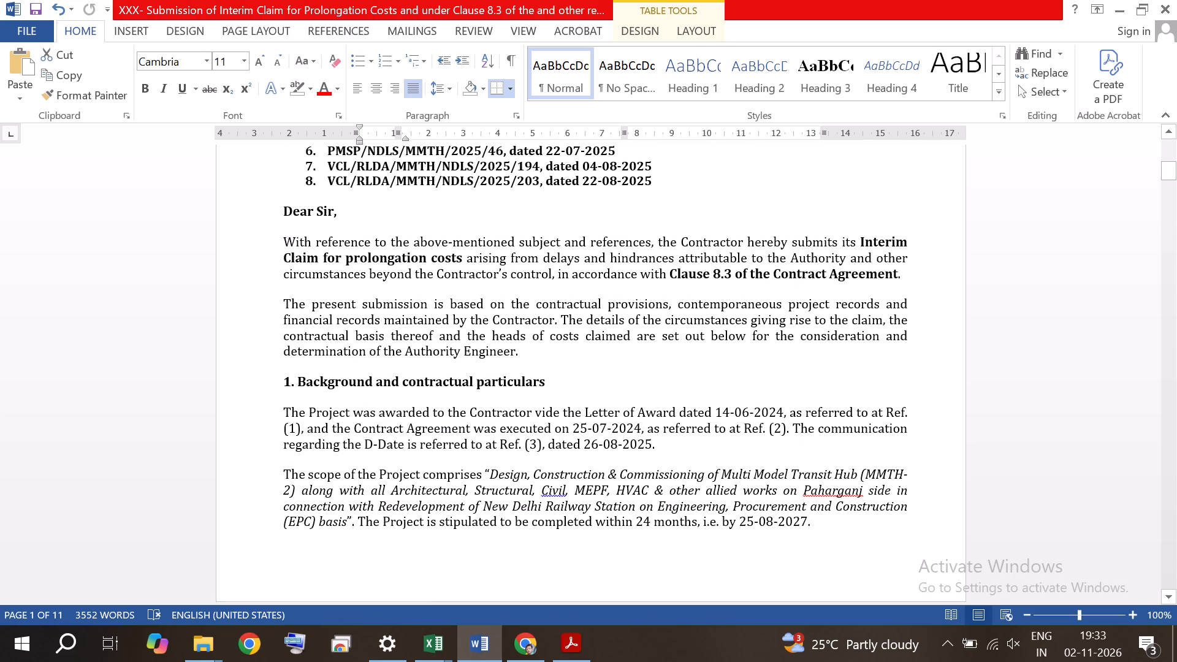
In section 2's closing paragraph, replace the full stop after "contemplated for their deployment" with "and the same has been conveyed".
{"action": "scroll", "coordinate": [599, 368], "scroll_direction": "down", "scroll_amount": 3}
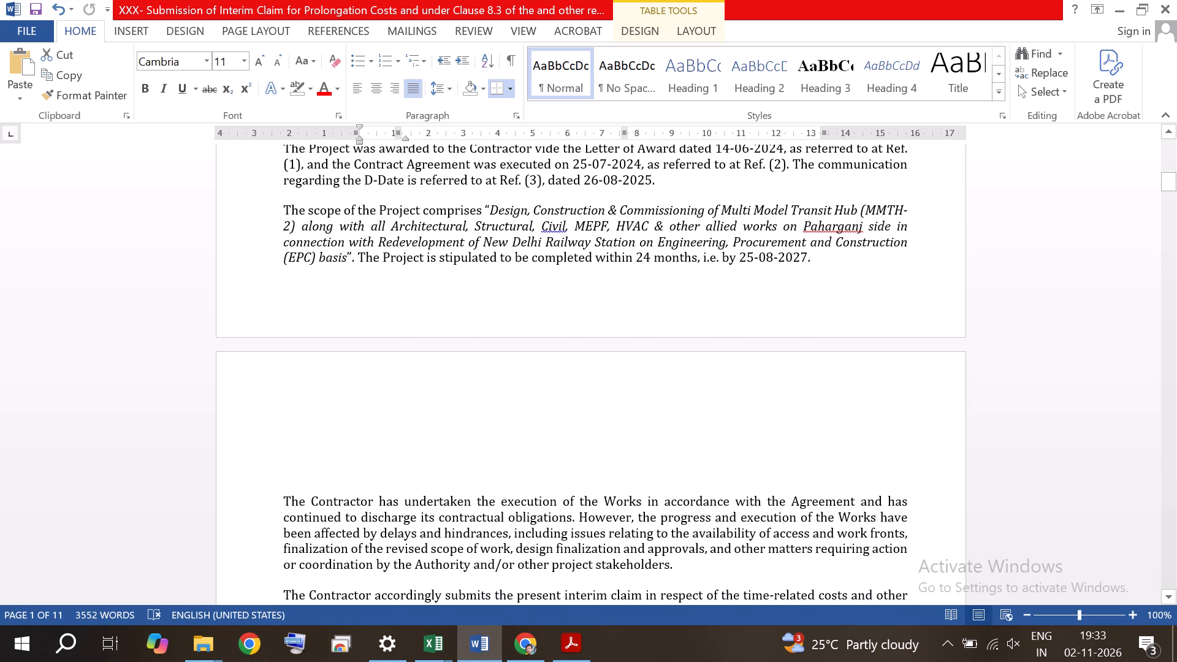
{"action": "scroll", "coordinate": [587, 349], "scroll_direction": "down", "scroll_amount": 2}
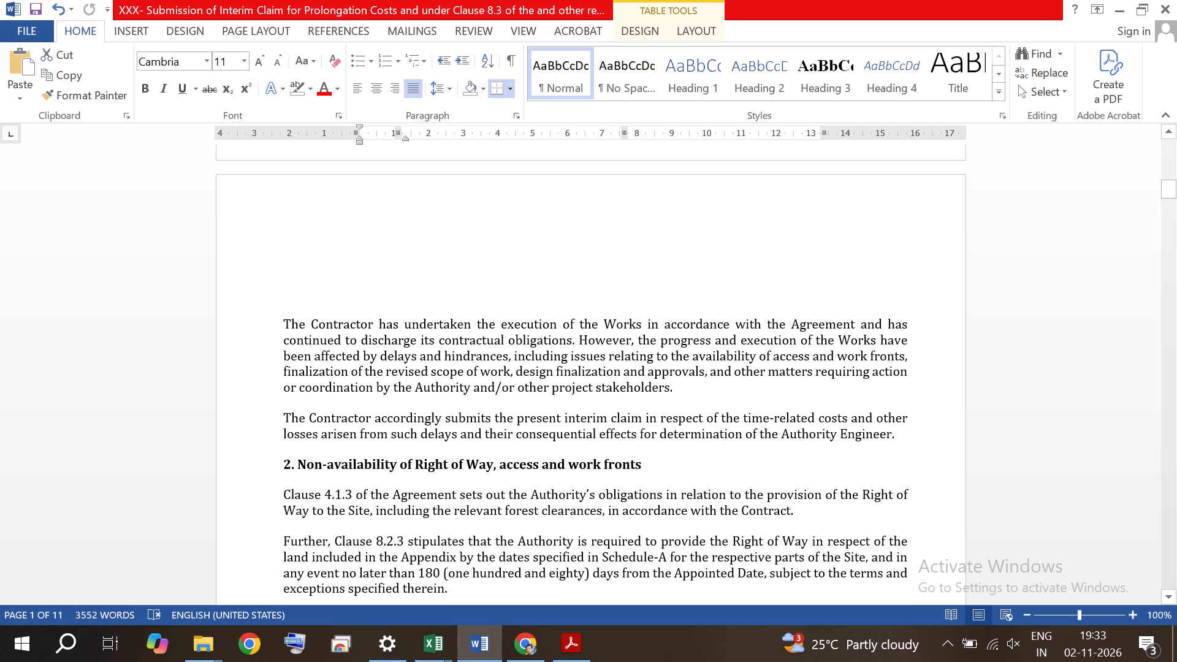
{"action": "scroll", "coordinate": [577, 433], "scroll_direction": "down", "scroll_amount": 2}
{"action": "scroll", "coordinate": [518, 420], "scroll_direction": "down", "scroll_amount": 1}
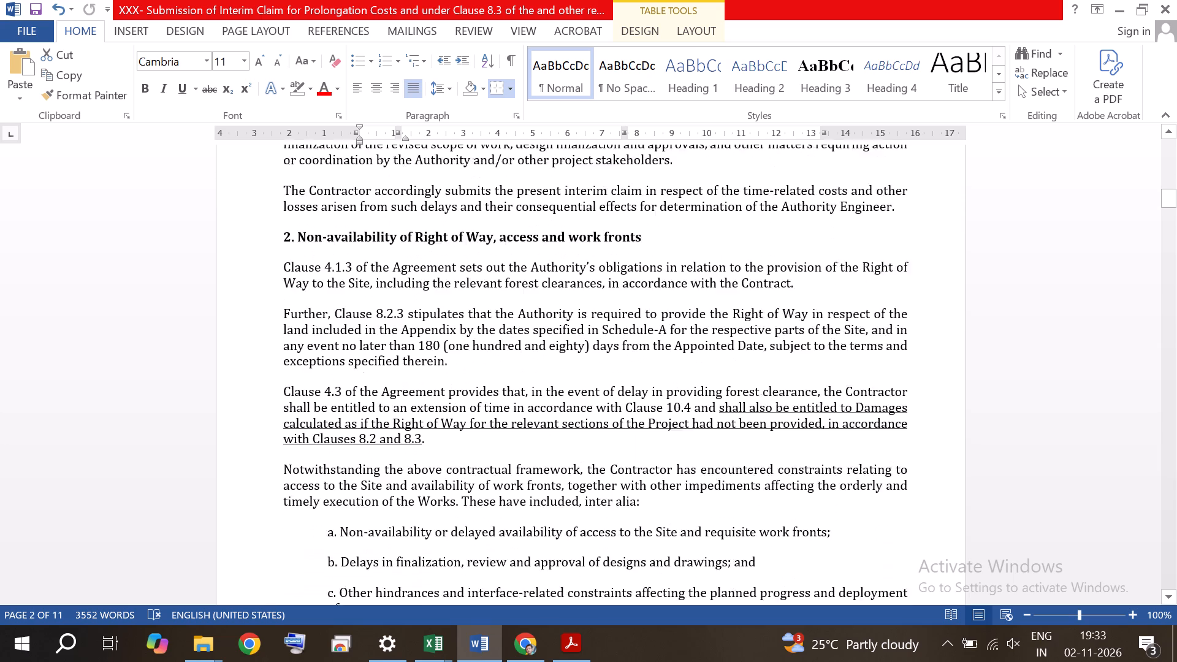
{"action": "scroll", "coordinate": [518, 420], "scroll_direction": "down", "scroll_amount": 2}
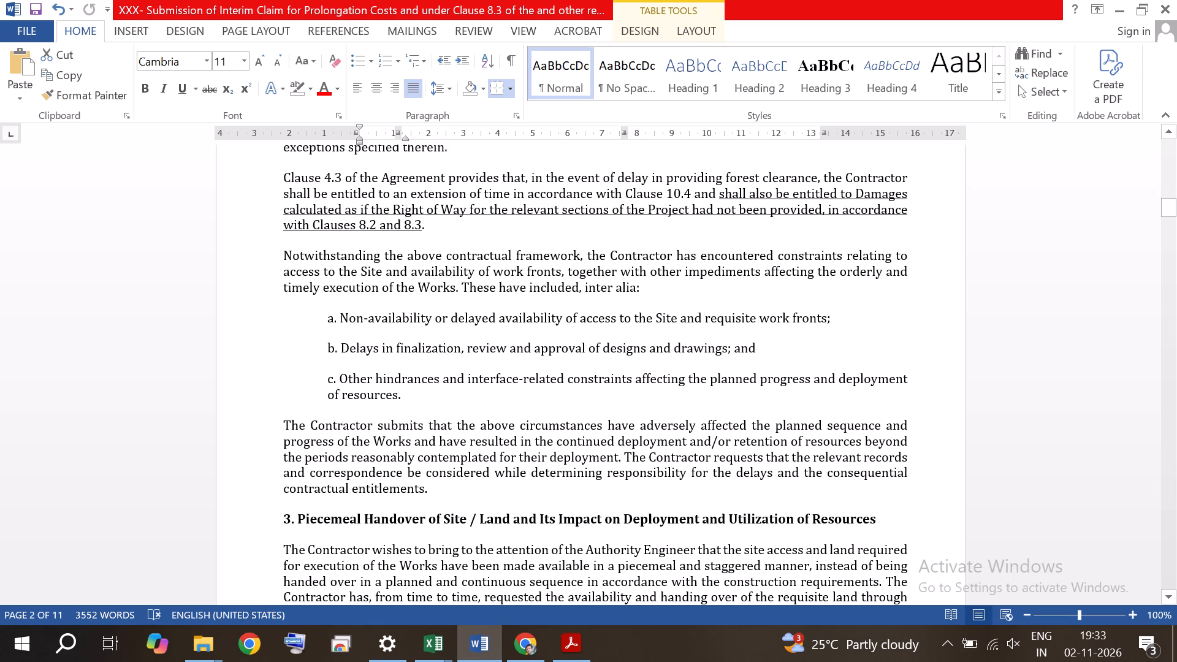
{"action": "left_click", "coordinate": [623, 461]}
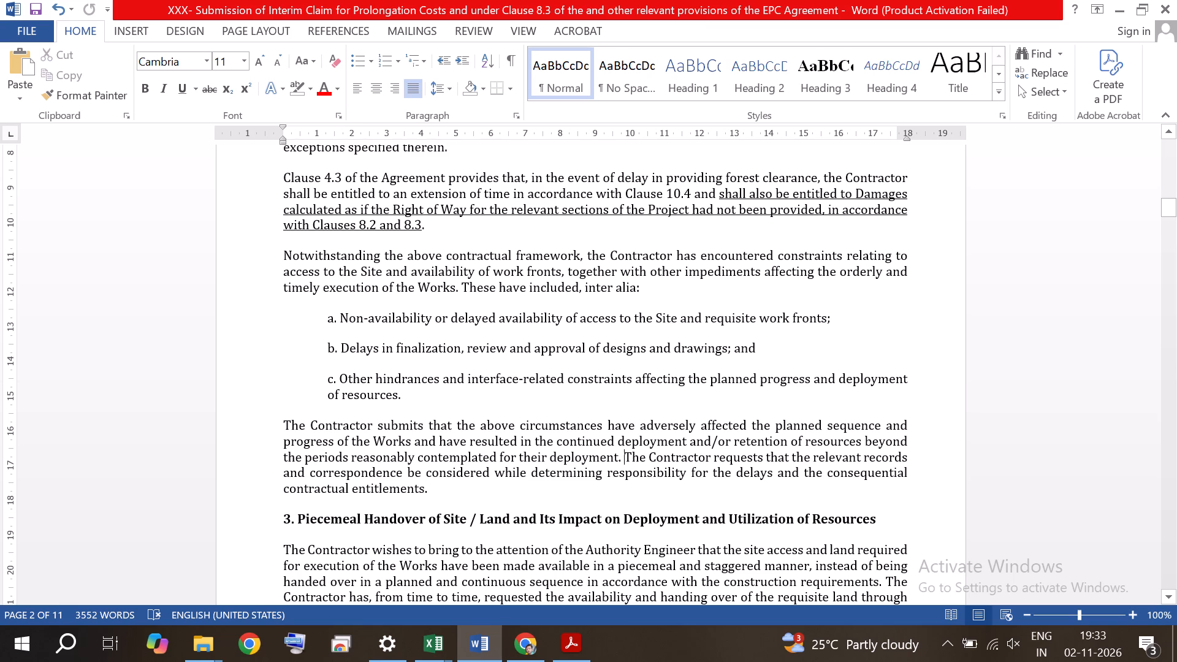
{"action": "key", "text": "BackSpace"}
{"action": "key", "text": "BackSpace"}
{"action": "key", "text": "space"}
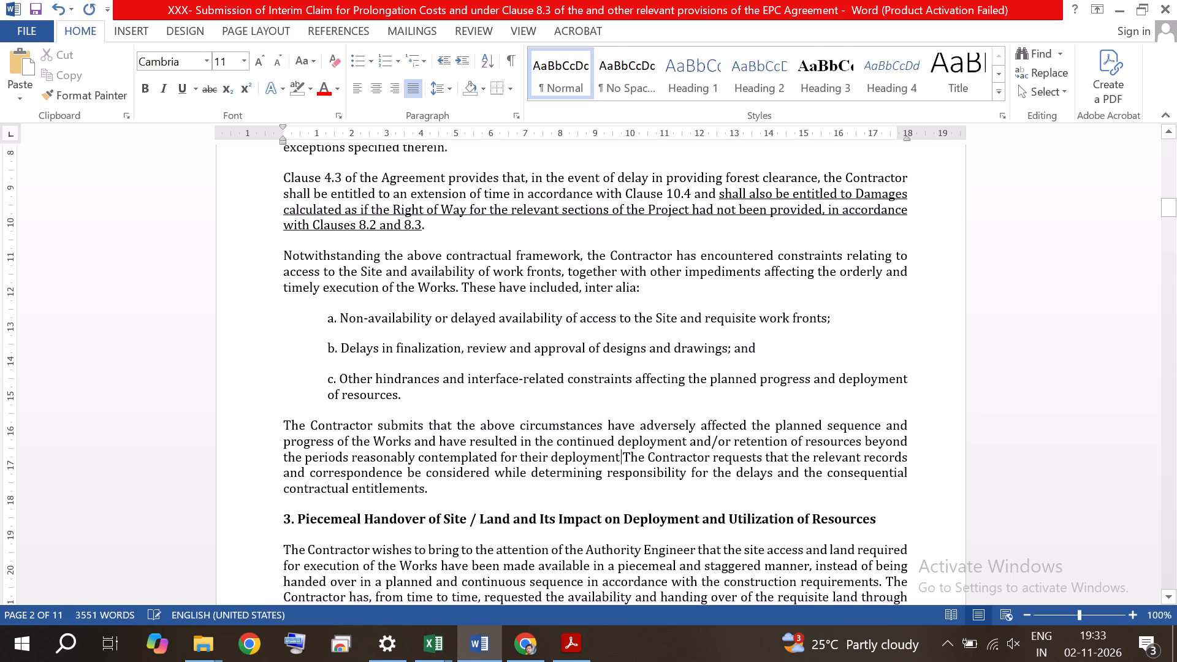
{"action": "type", "text": "and the same has been"}
{"action": "key", "text": "space"}
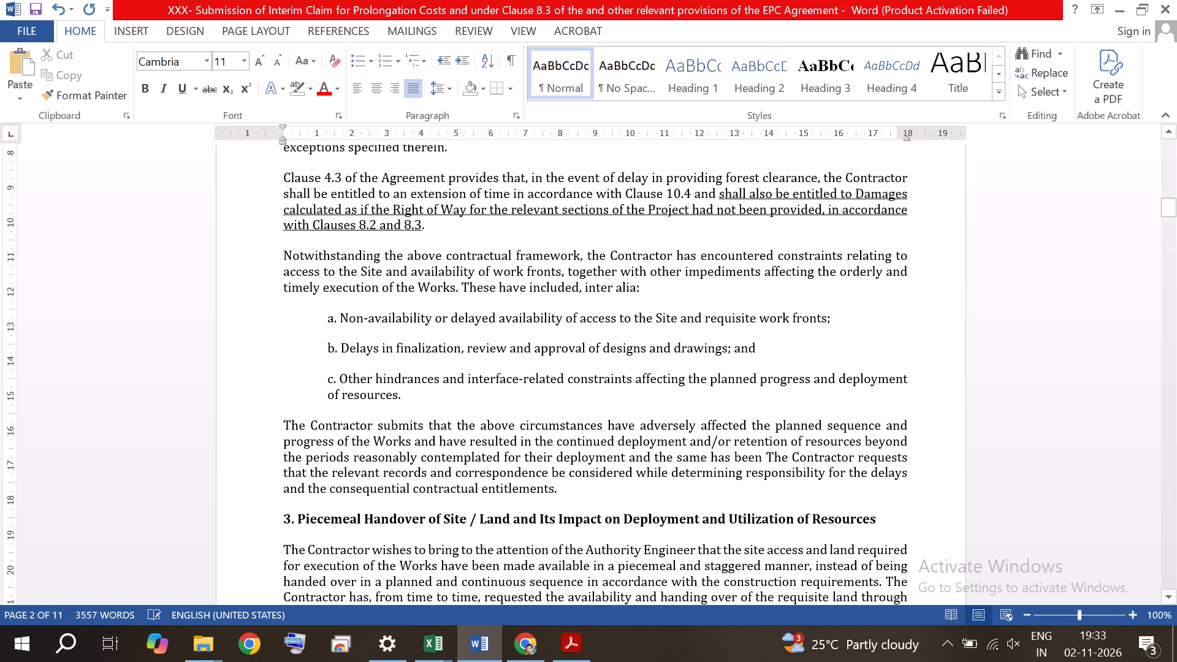
{"action": "type", "text": "conveyed"}
{"action": "key", "text": "space"}
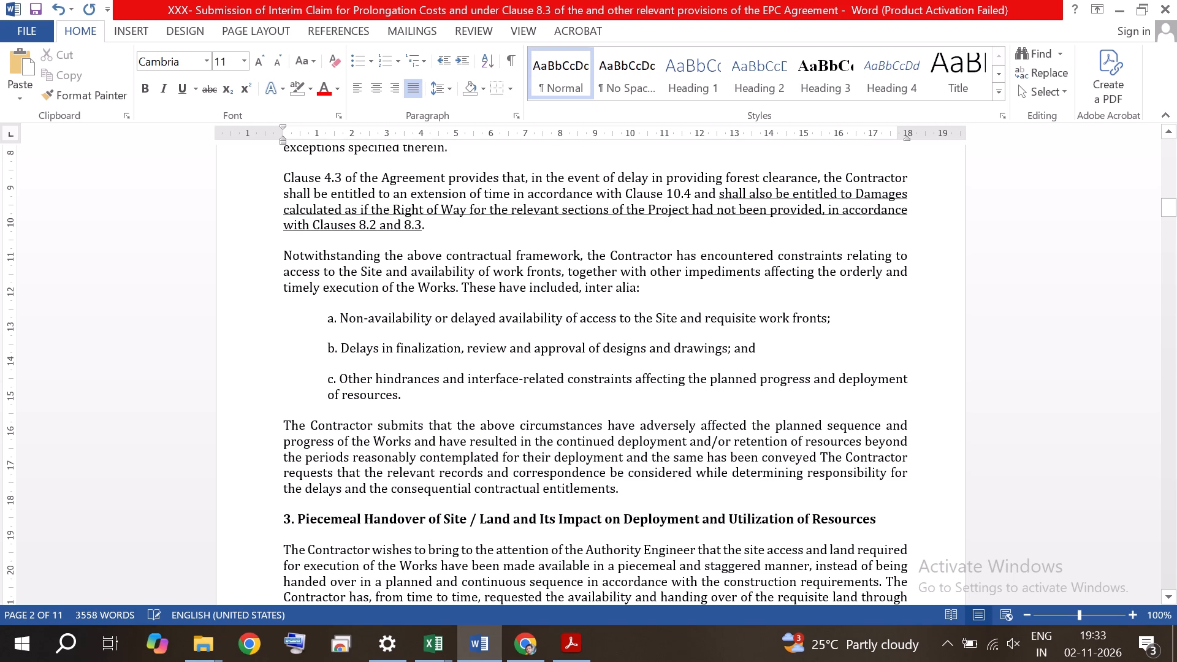
Insert "continuously" before "conveyed" in the clause added to section 2's closing paragraph.
{"action": "key", "text": "Left"}
{"action": "key", "text": "Left"}
{"action": "key", "text": "Left"}
{"action": "key", "text": "Left"}
{"action": "key", "text": "Left"}
{"action": "key", "text": "Left"}
{"action": "key", "text": "Left"}
{"action": "key", "text": "Left"}
{"action": "key", "text": "Left"}
{"action": "type", "text": "continu"}
{"action": "key", "text": "BackSpace"}
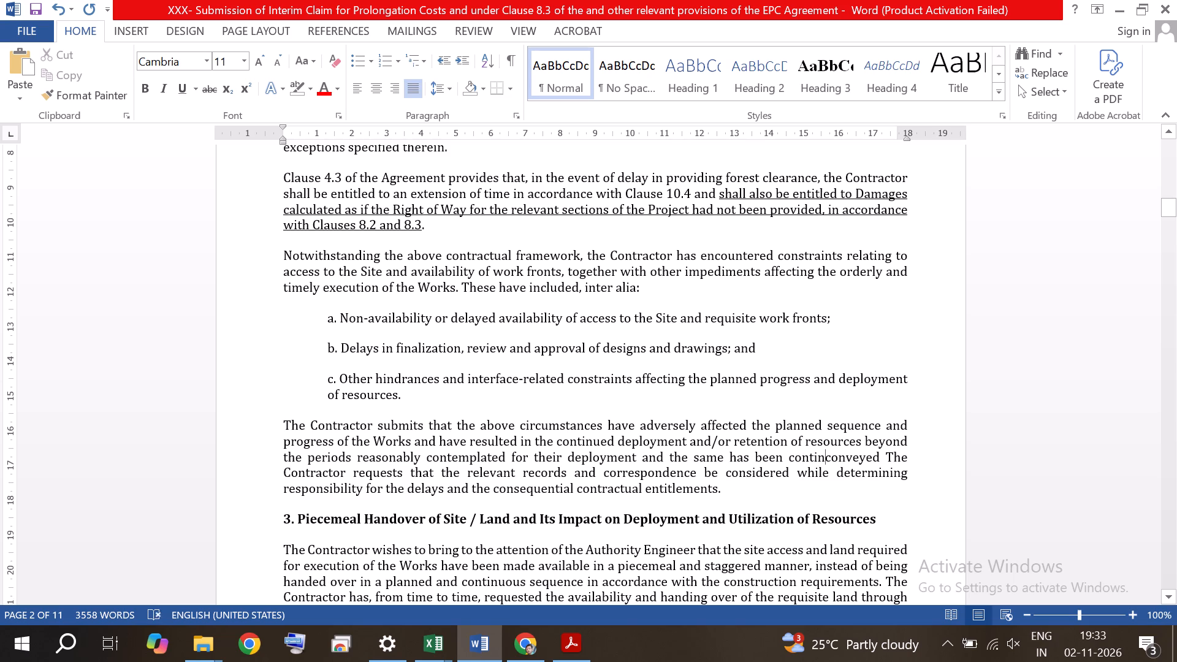
{"action": "type", "text": "ous"}
{"action": "type", "text": "ly"}
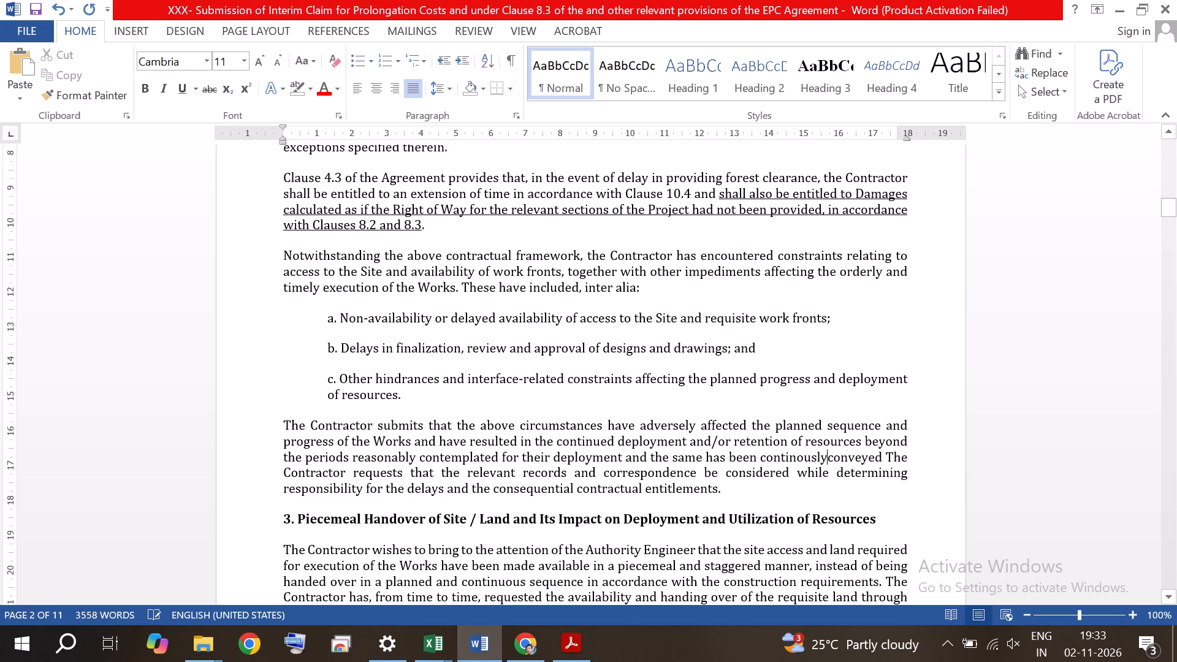
{"action": "key", "text": "space"}
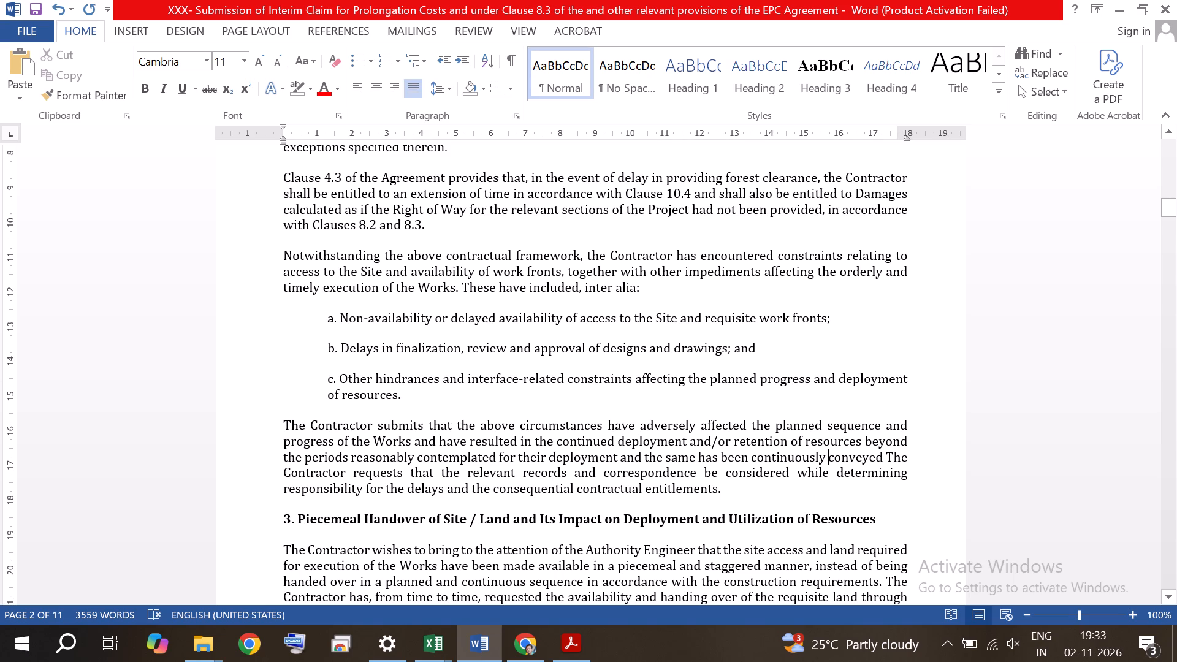
Continue the added clause after "continuously conveyed" in section 2's closing paragraph.
{"action": "key", "text": "Right"}
{"action": "key", "text": "Right"}
{"action": "key", "text": "Right"}
{"action": "key", "text": "Right"}
{"action": "key", "text": "Right"}
{"action": "key", "text": "Right"}
{"action": "key", "text": "Right"}
{"action": "key", "text": "Right"}
{"action": "key", "text": "space"}
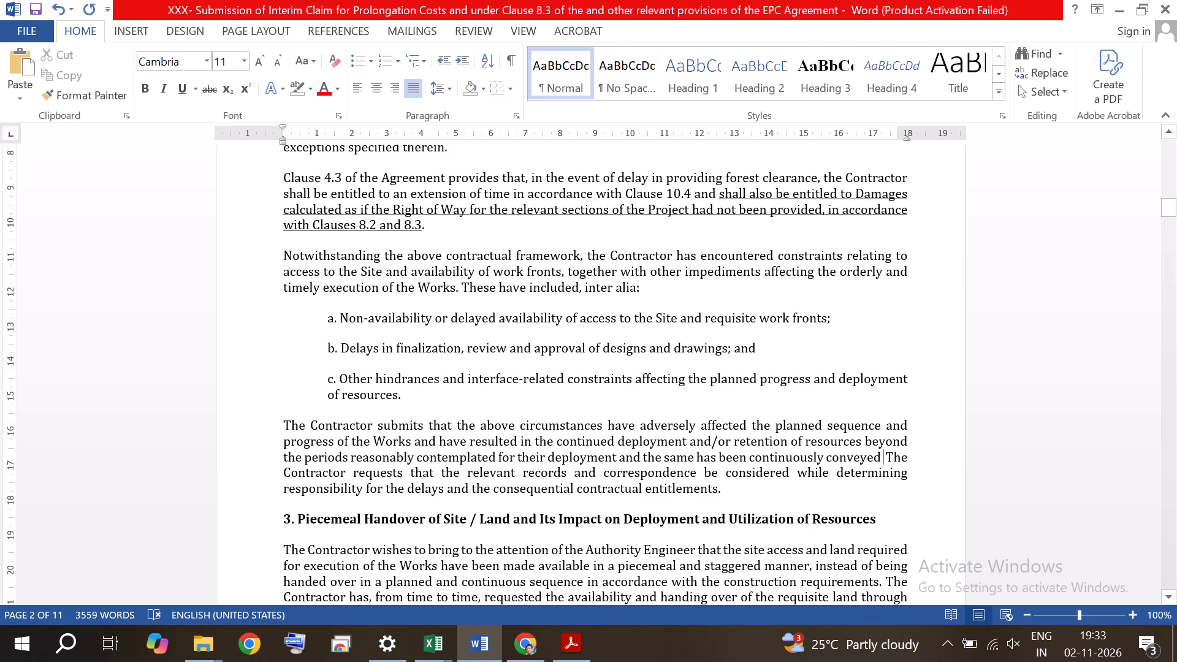
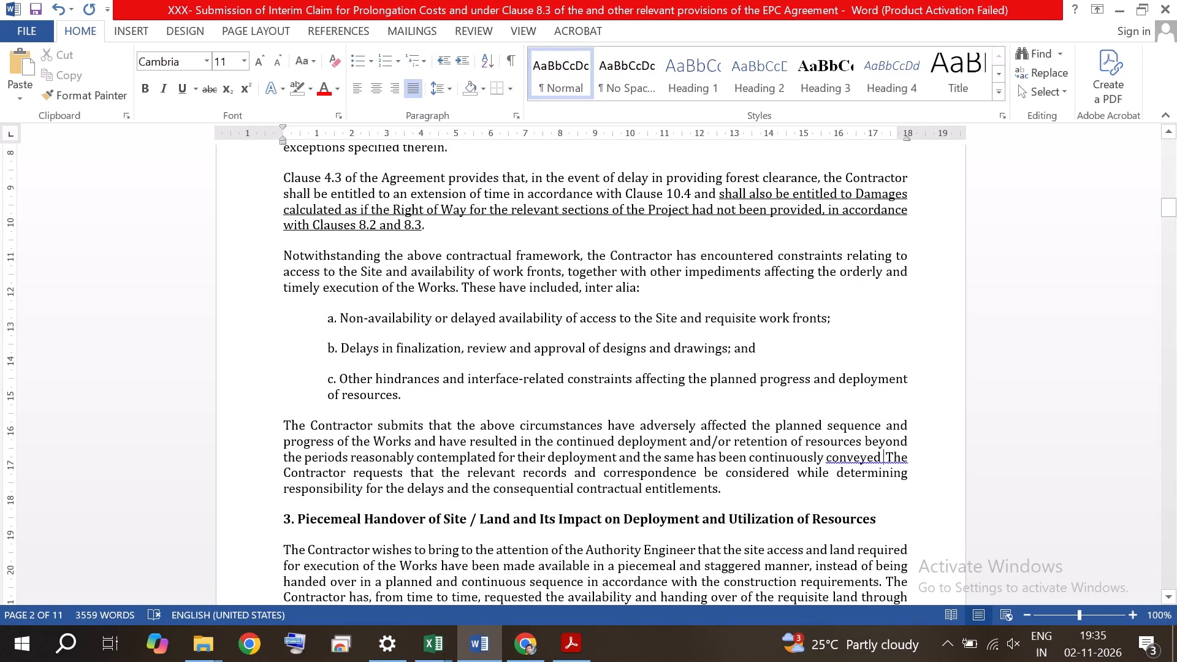
Extend section 2's closing clause after "continuously conveyed" with "to RLDA/the Authority Engineer vide letters at Ref.".
{"action": "scroll", "coordinate": [530, 406], "scroll_direction": "down", "scroll_amount": 1}
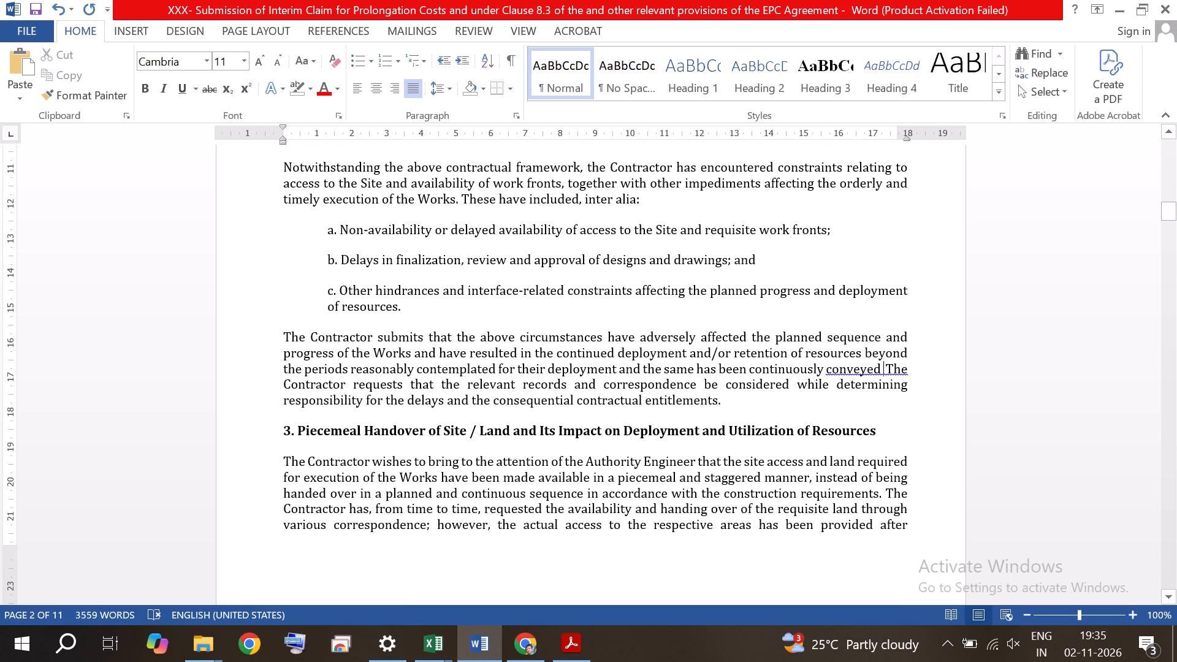
{"action": "type", "text": "to"}
{"action": "key", "text": "space"}
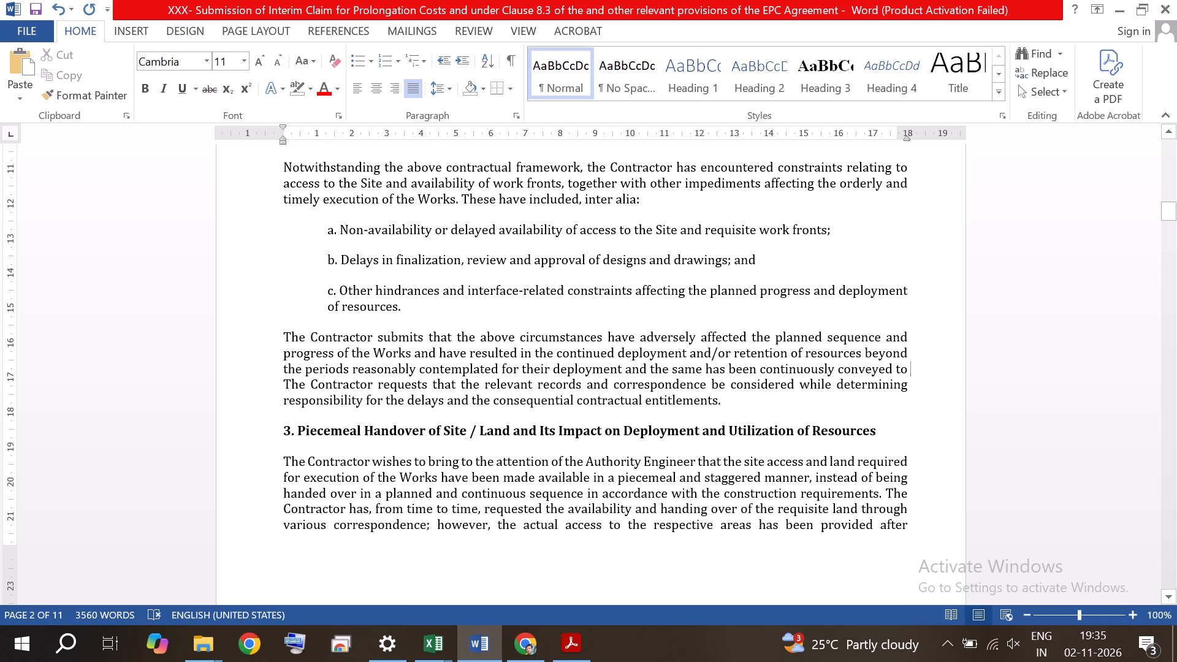
{"action": "key", "text": "t"}
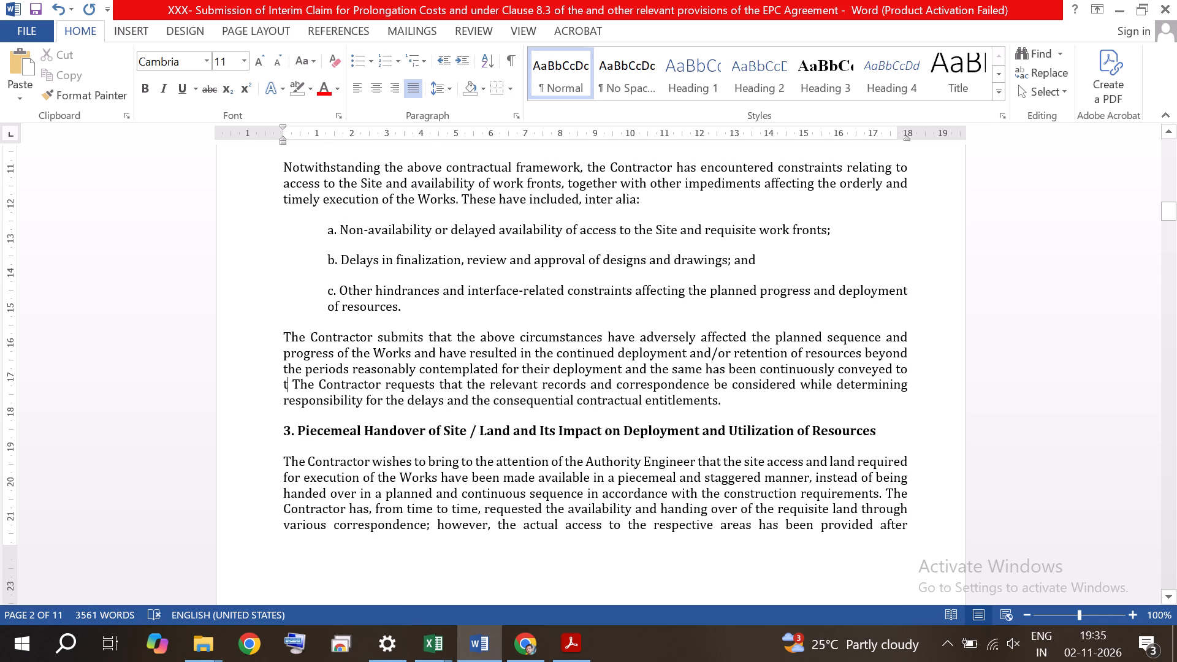
{"action": "key", "text": "BackSpace"}
{"action": "type", "text": "RLDA"}
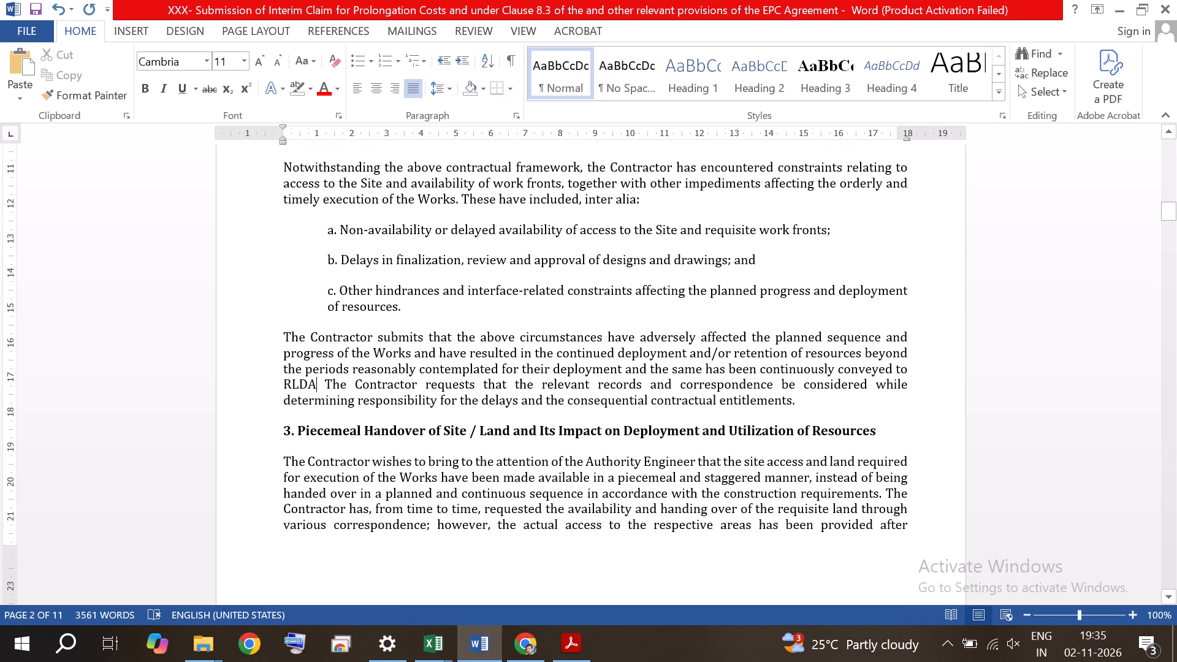
{"action": "key", "text": "slash"}
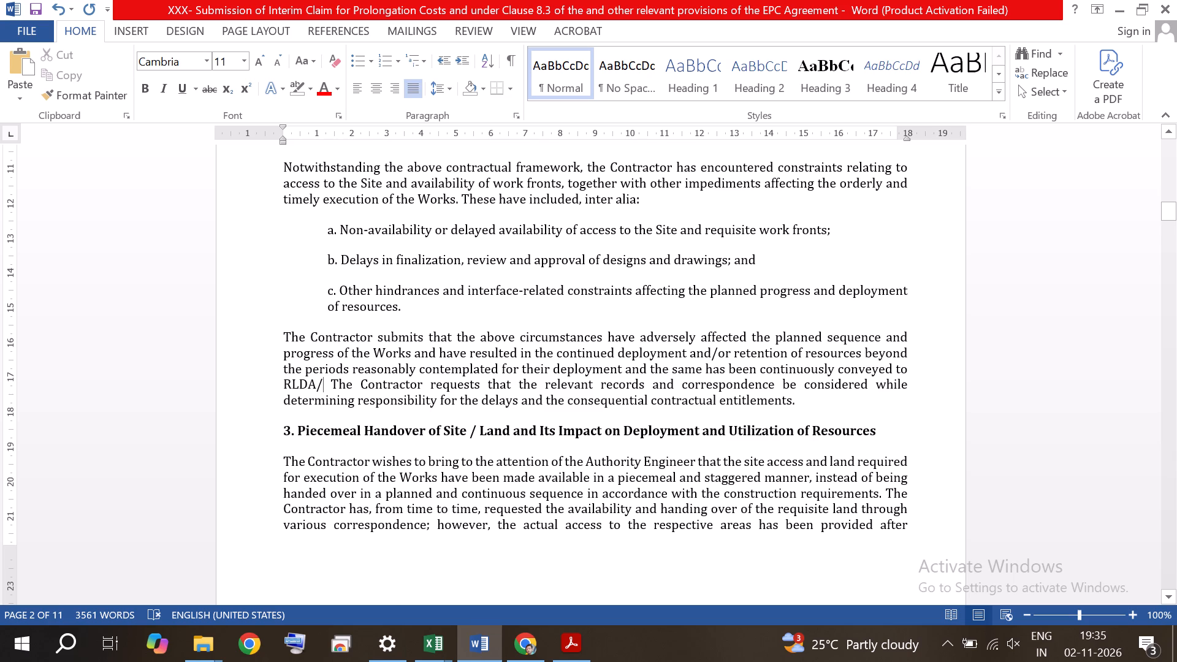
{"action": "type", "text": "the Authority"}
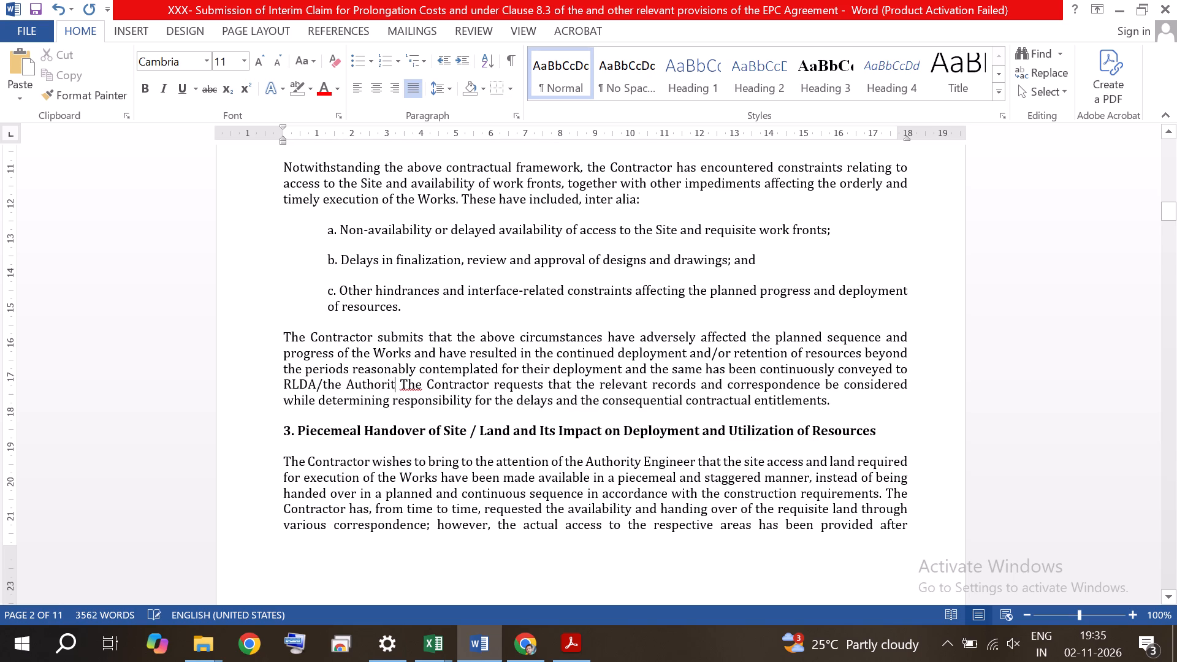
{"action": "key", "text": "space"}
{"action": "key", "text": "shift+e"}
{"action": "type", "text": "ngineer vide letters at"}
{"action": "key", "text": "space"}
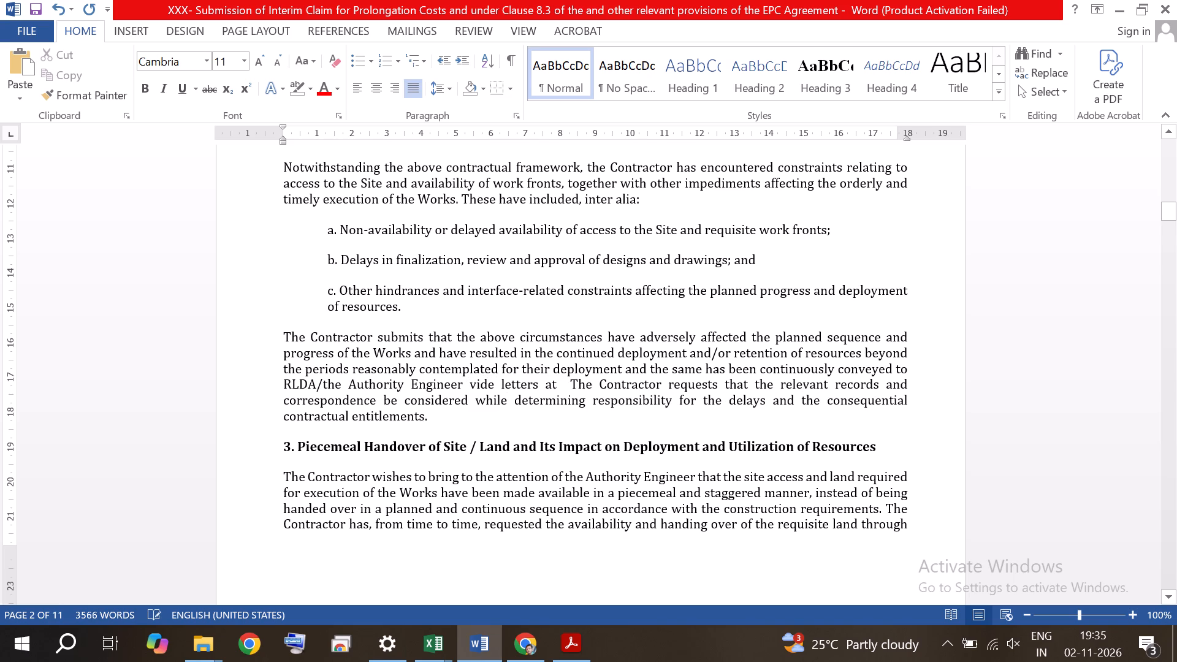
{"action": "type", "text": "Ref."}
{"action": "key", "text": "space"}
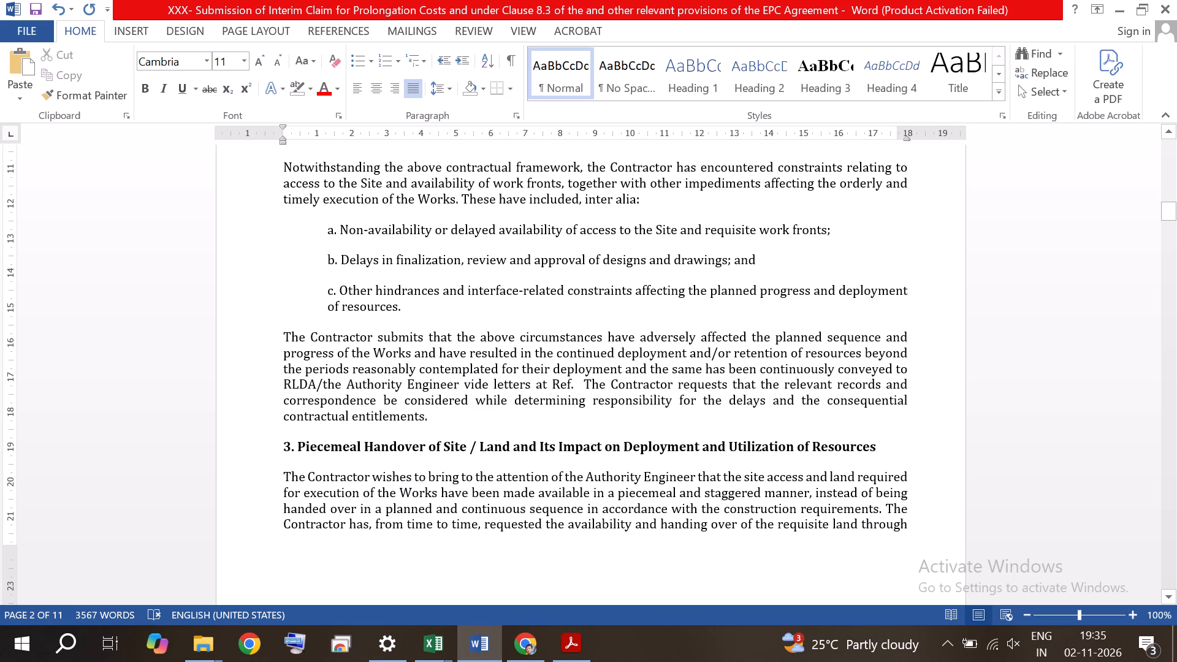
Insert a new item 5 in the Reference list, after the letter dated 05-08-2024, reading "Delhi Forest Department Letter F. no.".
{"action": "scroll", "coordinate": [813, 374], "scroll_direction": "up", "scroll_amount": 10}
{"action": "scroll", "coordinate": [489, 301], "scroll_direction": "up", "scroll_amount": 4}
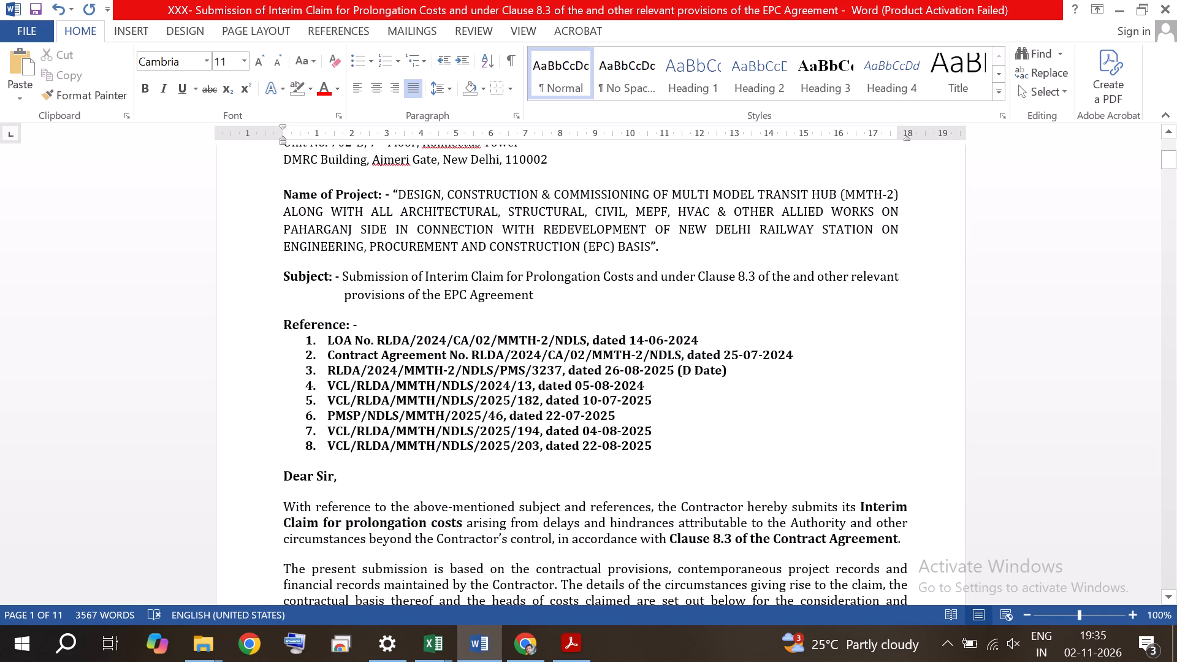
{"action": "scroll", "coordinate": [382, 436], "scroll_direction": "down", "scroll_amount": 9}
{"action": "scroll", "coordinate": [382, 436], "scroll_direction": "up", "scroll_amount": 6}
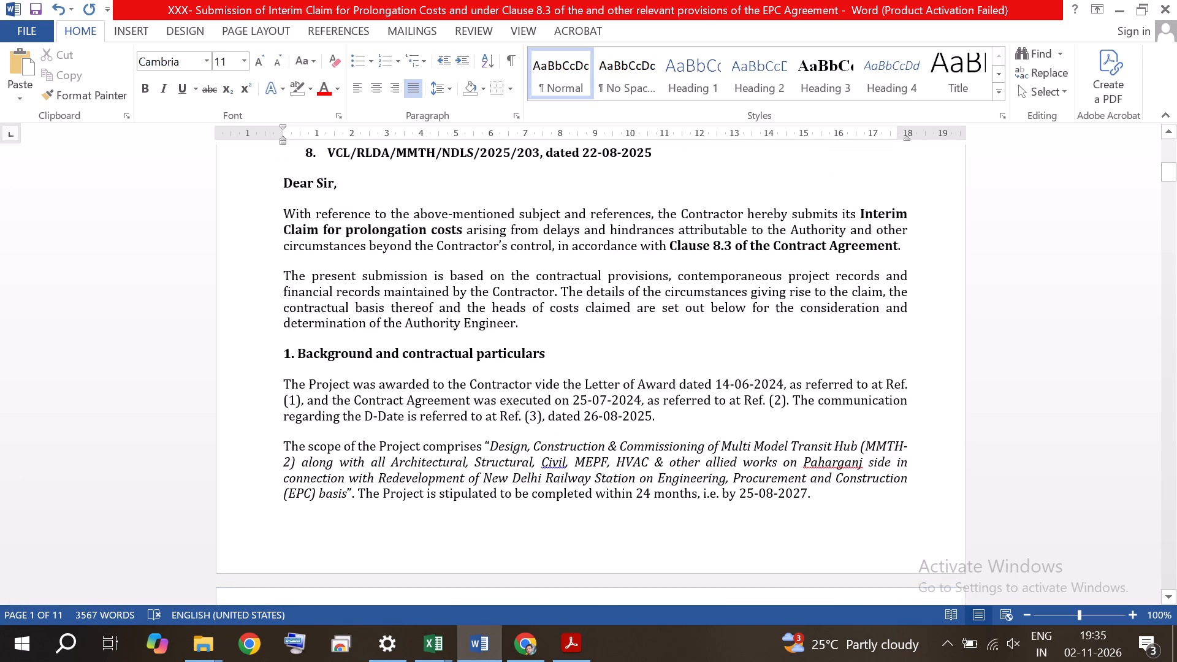
{"action": "scroll", "coordinate": [382, 436], "scroll_direction": "up", "scroll_amount": 1}
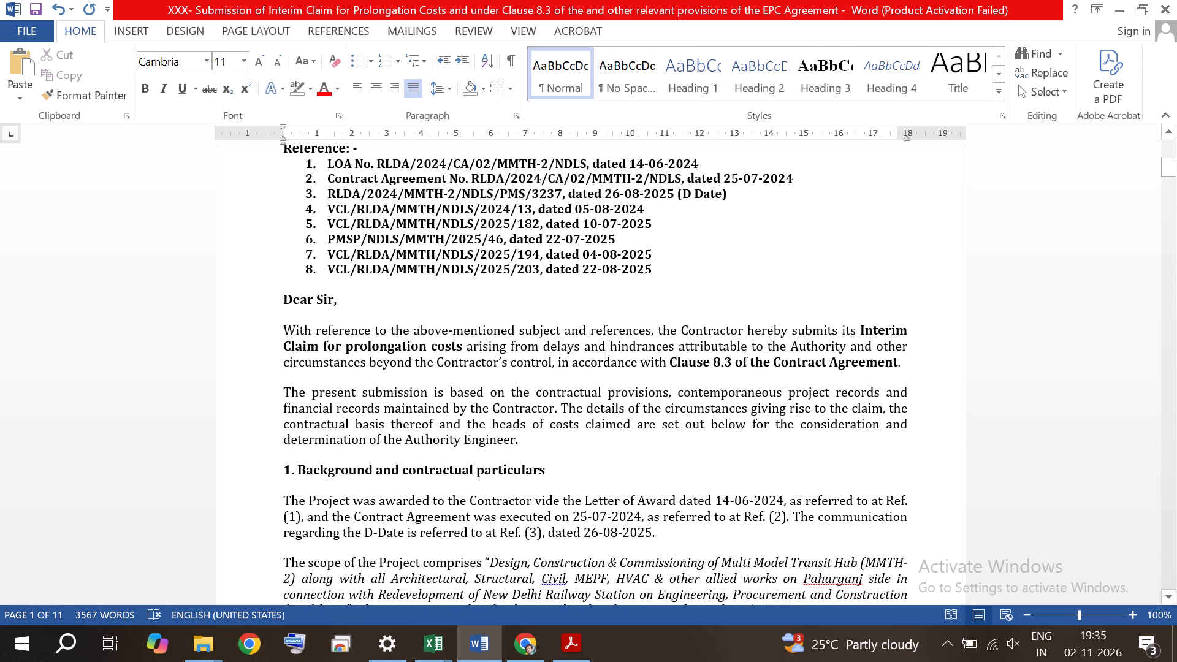
{"action": "left_click", "coordinate": [653, 210]}
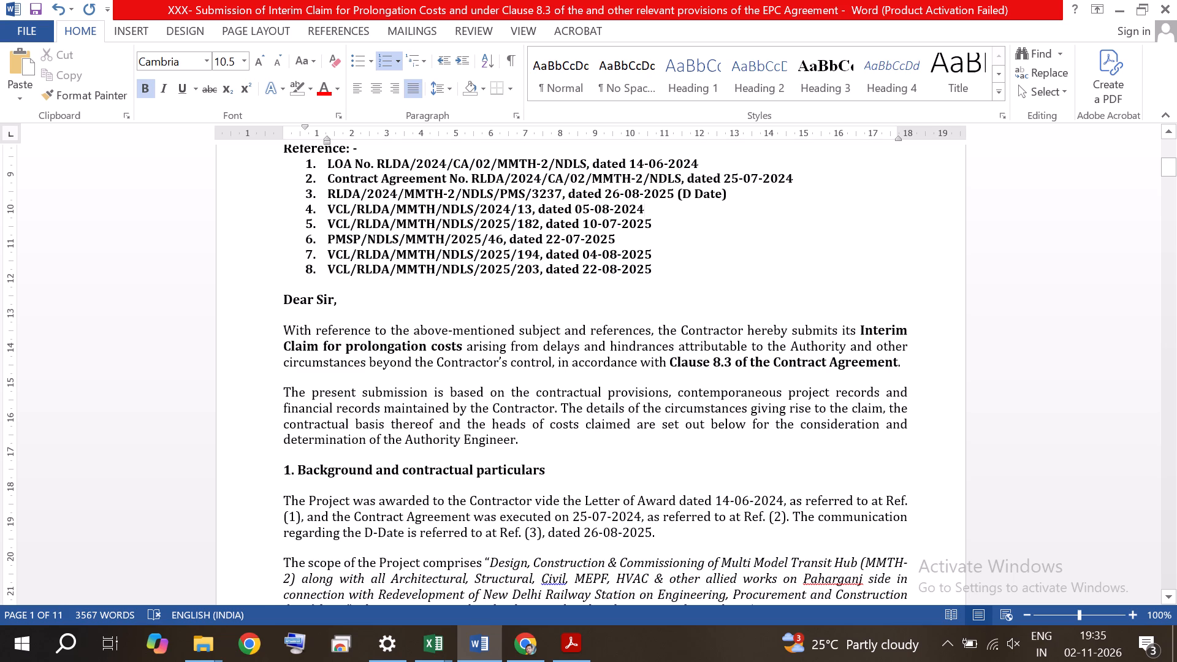
{"action": "key", "text": "Return"}
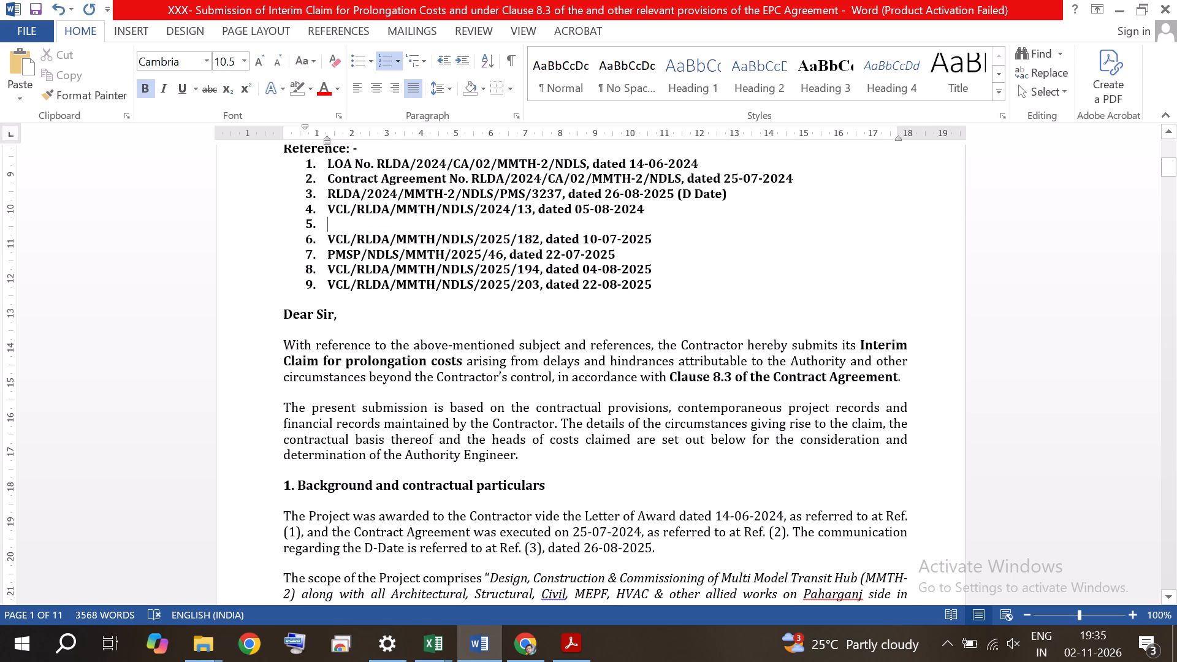
{"action": "type", "text": "DE"}
{"action": "key", "text": "BackSpace"}
{"action": "type", "text": "elhi"}
{"action": "key", "text": "space"}
{"action": "type", "text": "Forest Department"}
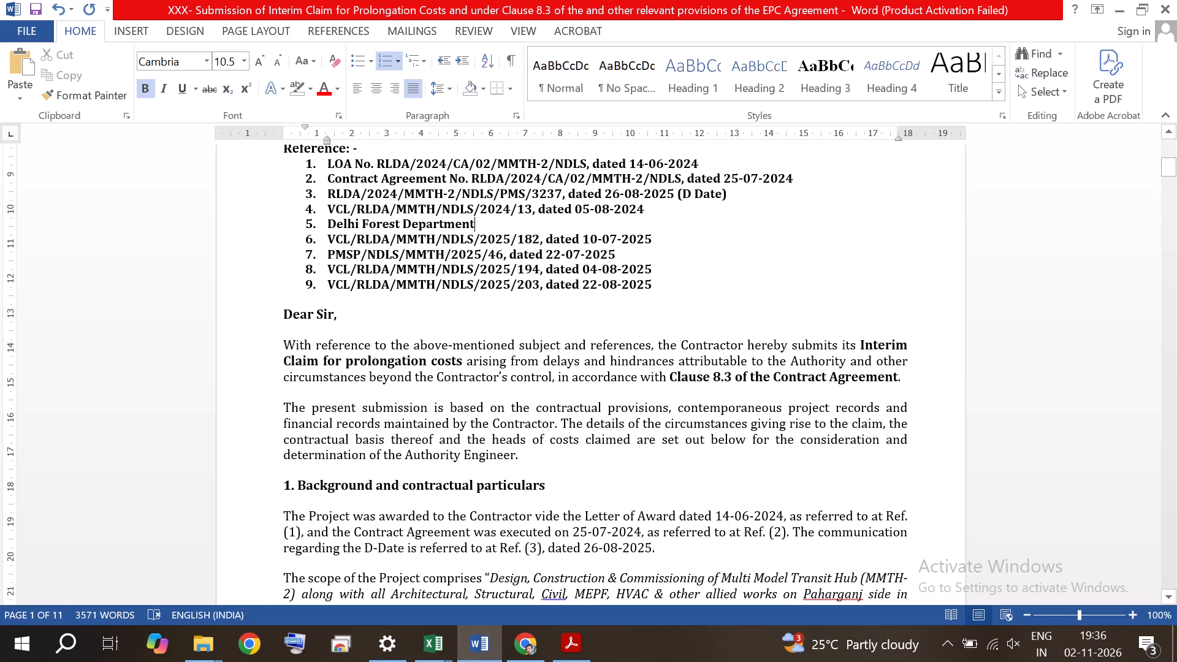
{"action": "key", "text": "space"}
{"action": "type", "text": "Letter"}
{"action": "key", "text": "space"}
{"action": "key", "text": "shift+f"}
{"action": "type", "text": "."}
{"action": "key", "text": "space"}
{"action": "type", "text": "no."}
{"action": "key", "text": "space"}
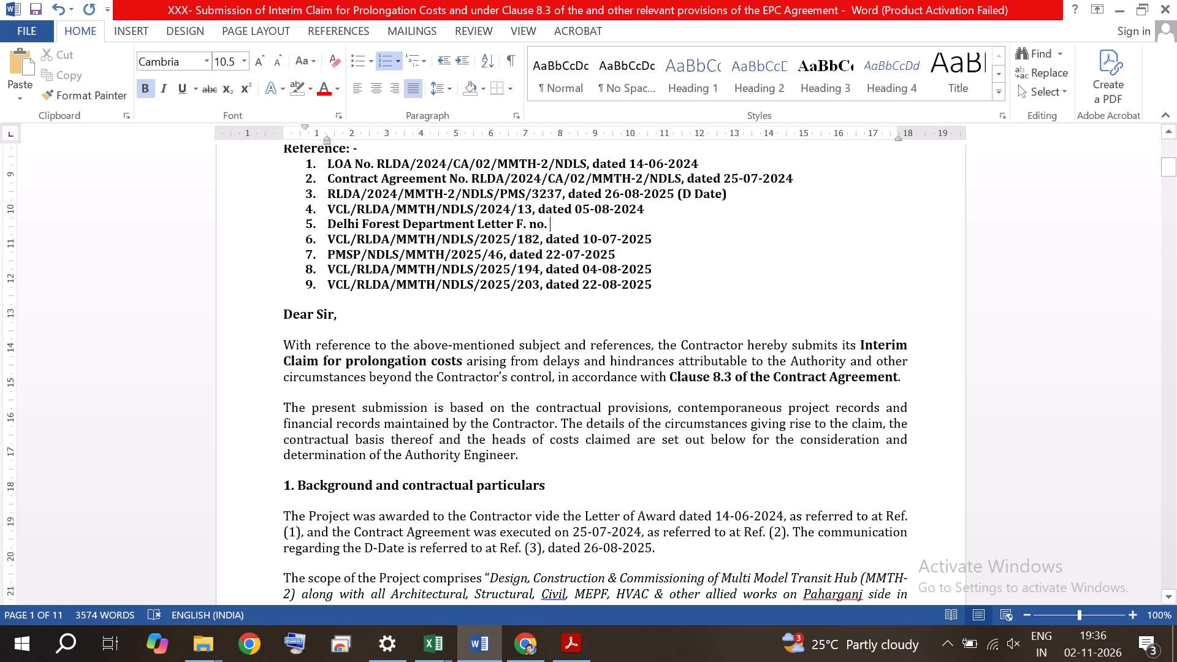
Add a hyphen after "Letter" in reference item 5 and correct the extra space before "F. no.".
{"action": "key", "text": "Left"}
{"action": "key", "text": "Left"}
{"action": "key", "text": "Left"}
{"action": "key", "text": "Left"}
{"action": "key", "text": "Left"}
{"action": "key", "text": "Left"}
{"action": "key", "text": "Left"}
{"action": "key", "text": "Left"}
{"action": "type", "text": "-"}
{"action": "key", "text": "space"}
{"action": "key", "text": "Right"}
{"action": "key", "text": "Right"}
{"action": "key", "text": "Right"}
{"action": "key", "text": "Right"}
{"action": "key", "text": "Right"}
{"action": "key", "text": "Right"}
{"action": "key", "text": "Right"}
{"action": "key", "text": "Right"}
{"action": "right_click", "coordinate": [524, 226]}
{"action": "left_click", "coordinate": [557, 246]}
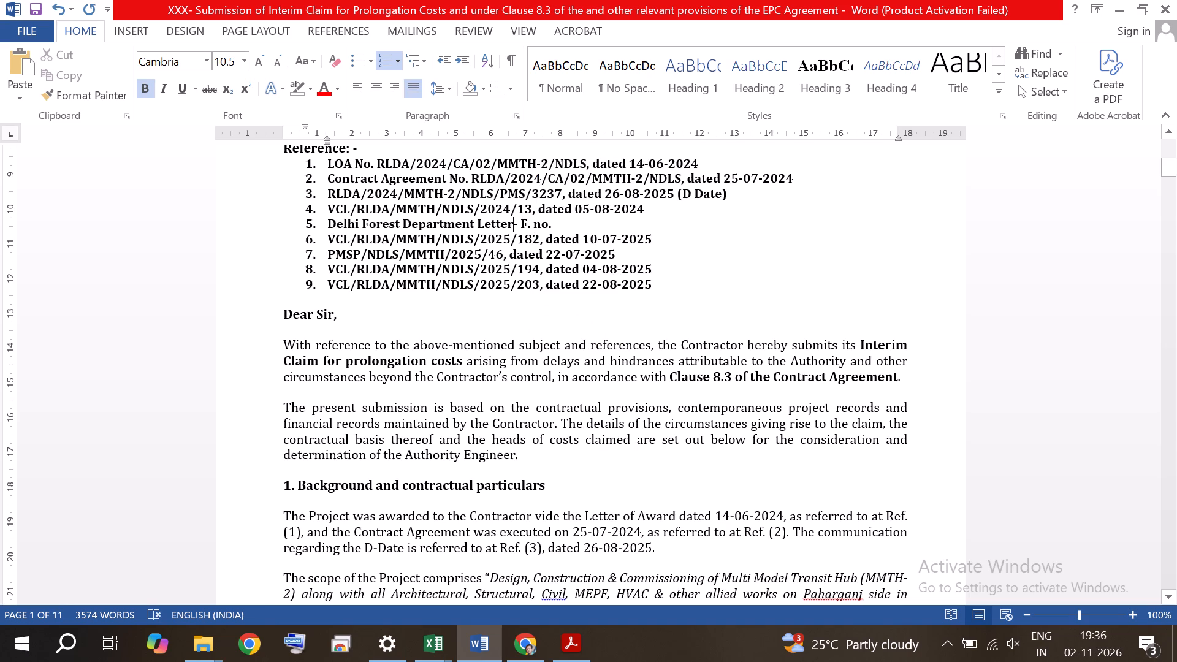
Continue reference item 5 after "F. no." with the file number prefix "01/CFD/TC/Felling/Online ID- ".
{"action": "left_click", "coordinate": [560, 227]}
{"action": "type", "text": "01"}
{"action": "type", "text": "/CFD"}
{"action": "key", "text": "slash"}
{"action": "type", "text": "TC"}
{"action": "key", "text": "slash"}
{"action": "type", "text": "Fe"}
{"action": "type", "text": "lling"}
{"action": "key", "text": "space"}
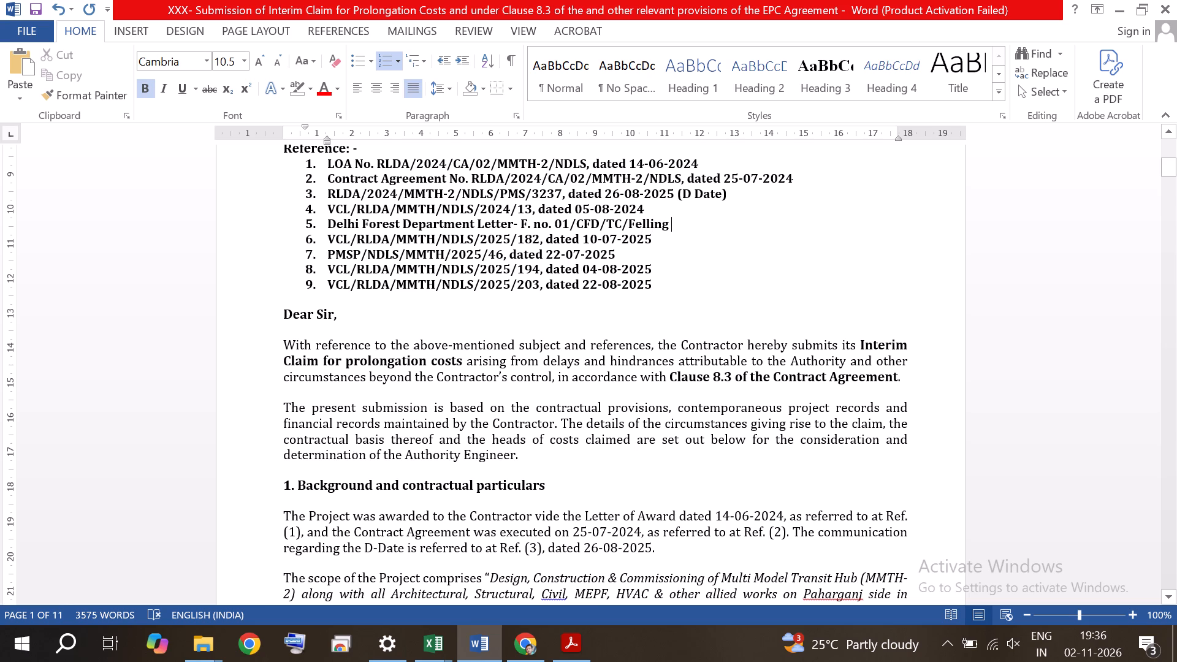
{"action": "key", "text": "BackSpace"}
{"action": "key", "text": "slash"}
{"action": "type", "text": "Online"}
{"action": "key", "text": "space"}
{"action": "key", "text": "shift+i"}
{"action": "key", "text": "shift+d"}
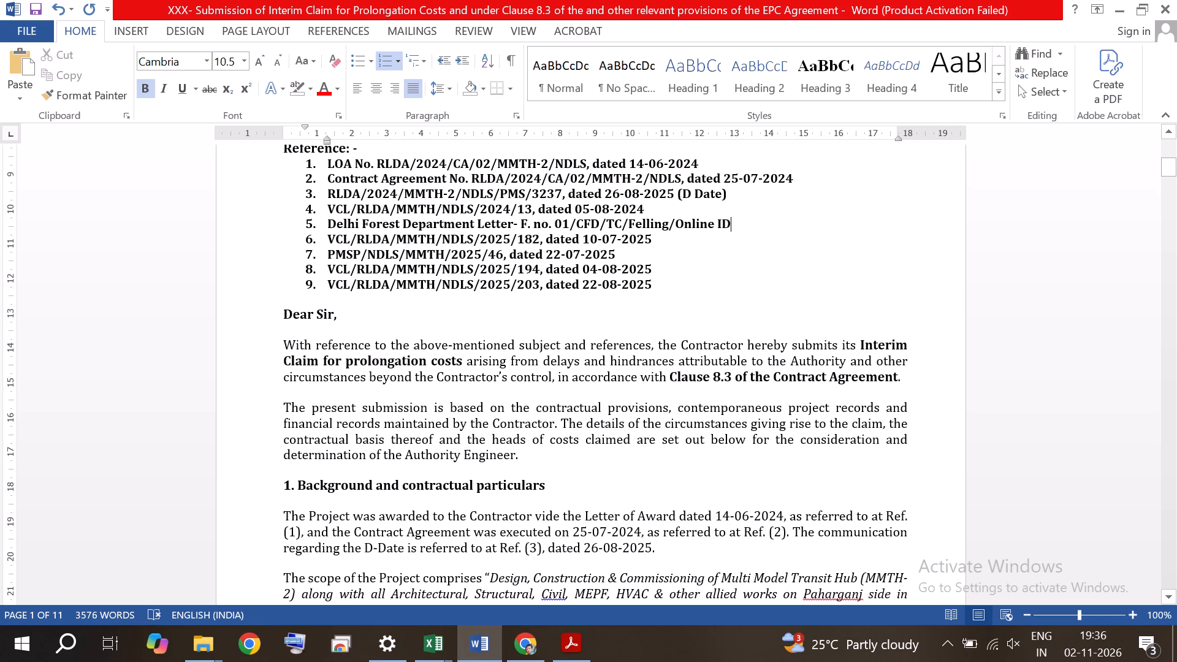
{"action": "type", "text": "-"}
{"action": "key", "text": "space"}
Complete the file number in reference item 5 with "22608/2024-25/1795-99" after "Online ID-".
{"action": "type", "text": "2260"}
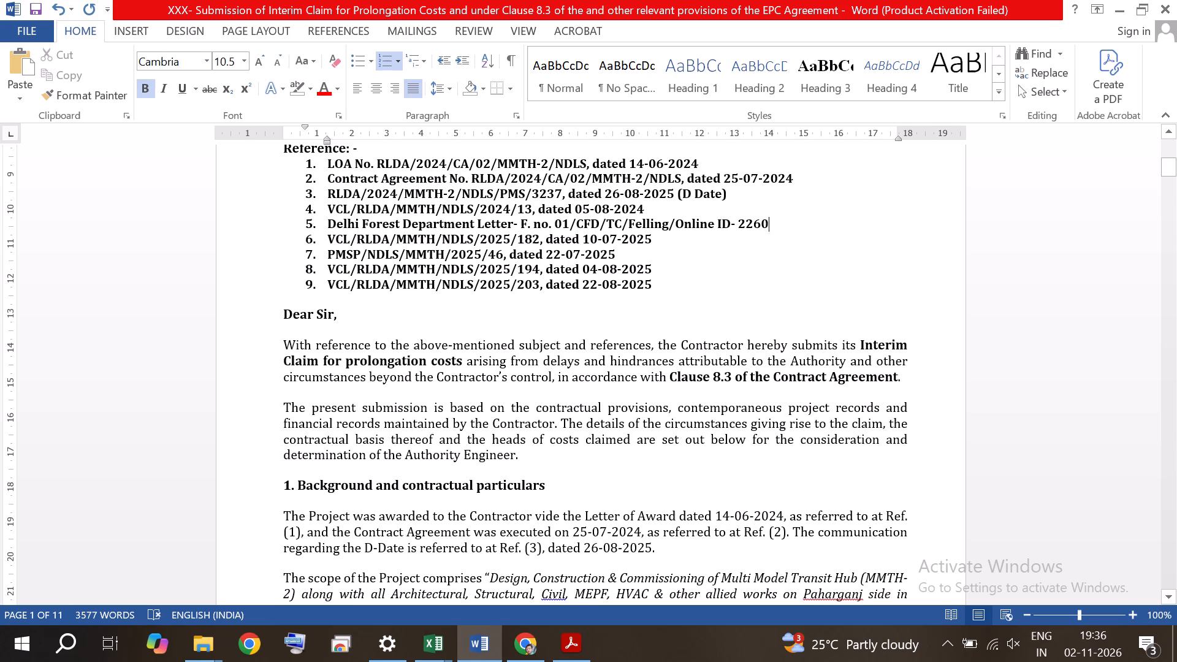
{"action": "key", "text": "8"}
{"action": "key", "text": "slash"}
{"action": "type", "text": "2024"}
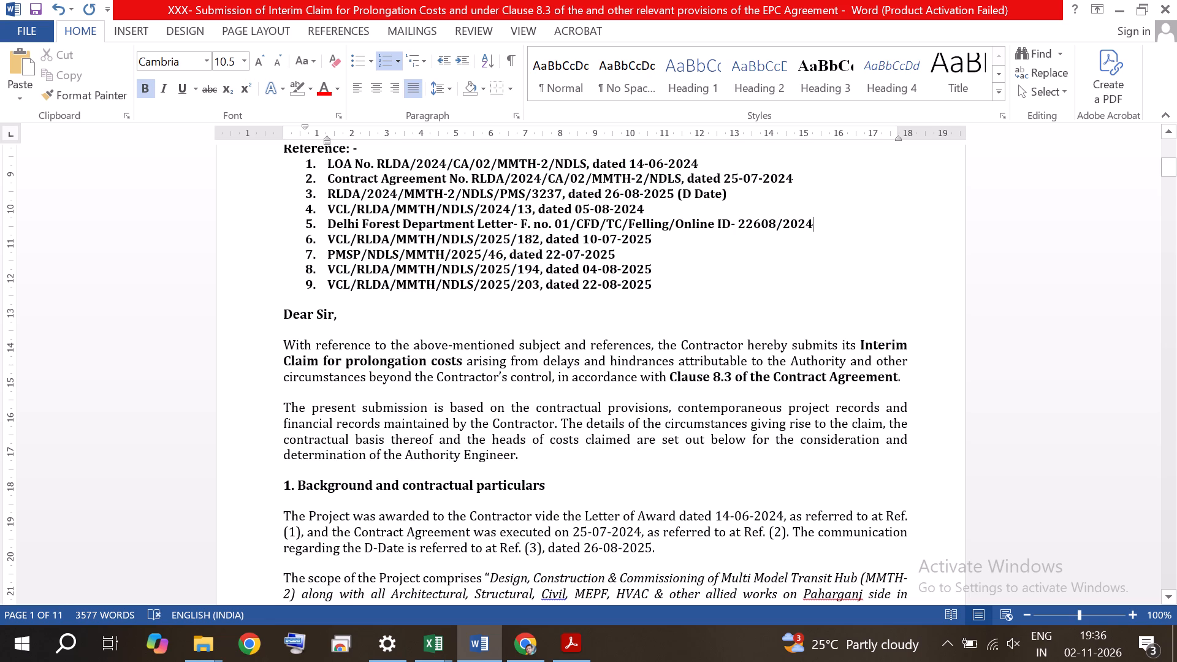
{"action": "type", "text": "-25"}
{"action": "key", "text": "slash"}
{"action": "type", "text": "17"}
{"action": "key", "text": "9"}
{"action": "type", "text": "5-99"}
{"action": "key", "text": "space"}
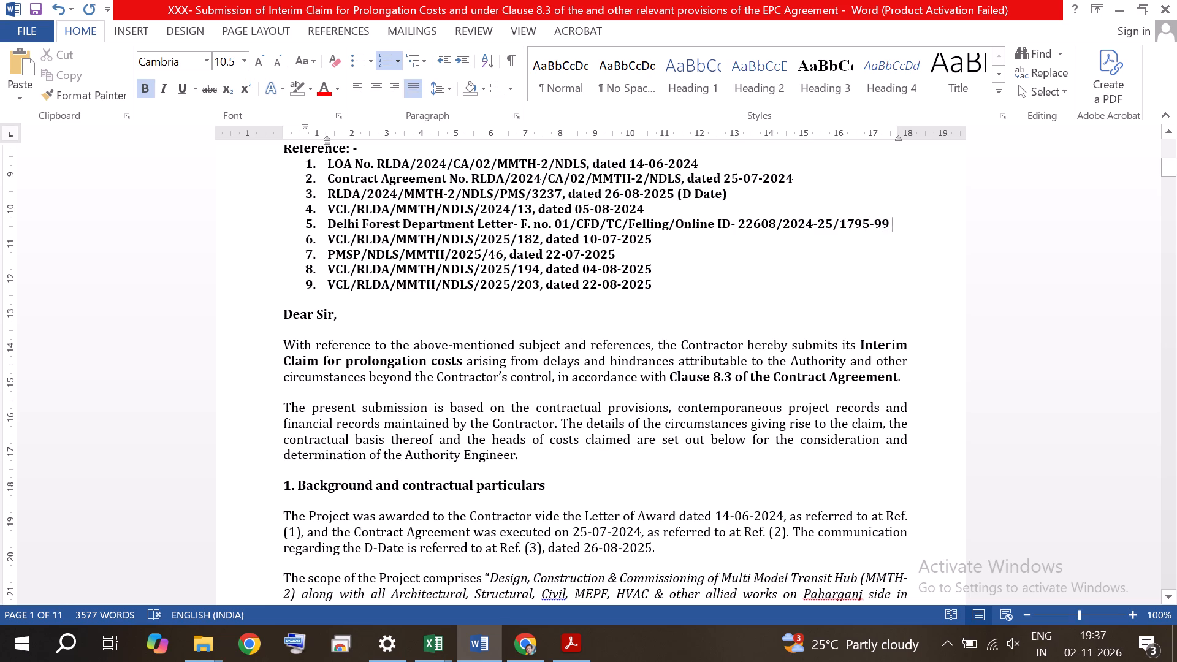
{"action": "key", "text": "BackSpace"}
End reference item 5 with ", dated 27.06.2025", keeping "dated" in lowercase like the other references.
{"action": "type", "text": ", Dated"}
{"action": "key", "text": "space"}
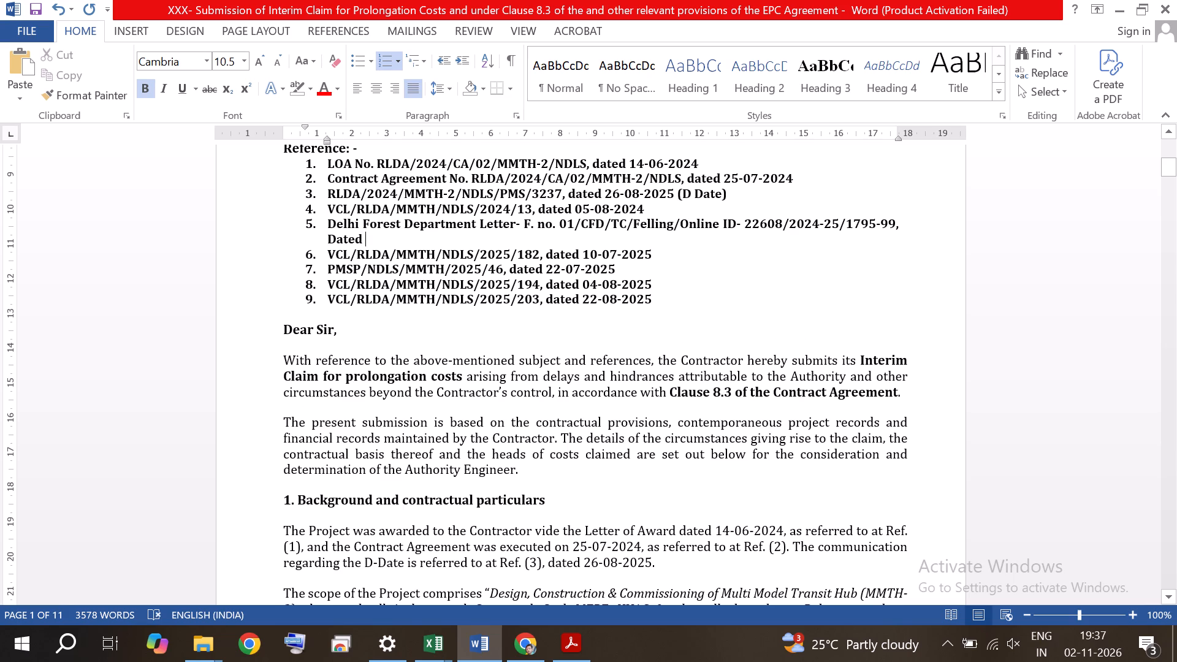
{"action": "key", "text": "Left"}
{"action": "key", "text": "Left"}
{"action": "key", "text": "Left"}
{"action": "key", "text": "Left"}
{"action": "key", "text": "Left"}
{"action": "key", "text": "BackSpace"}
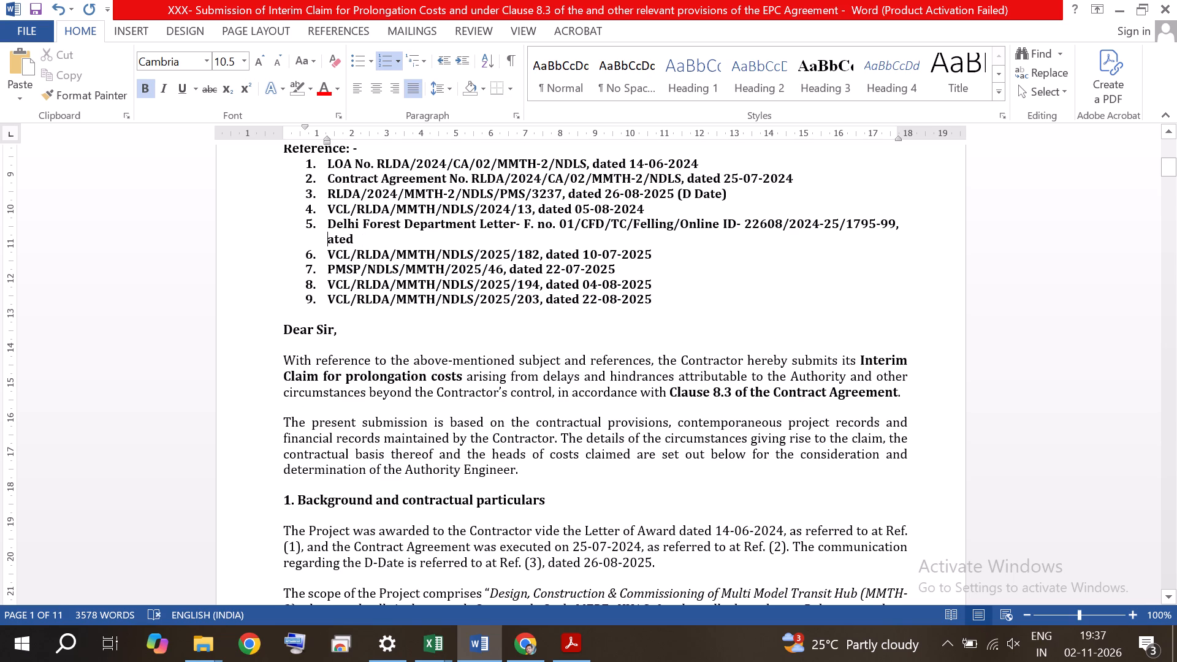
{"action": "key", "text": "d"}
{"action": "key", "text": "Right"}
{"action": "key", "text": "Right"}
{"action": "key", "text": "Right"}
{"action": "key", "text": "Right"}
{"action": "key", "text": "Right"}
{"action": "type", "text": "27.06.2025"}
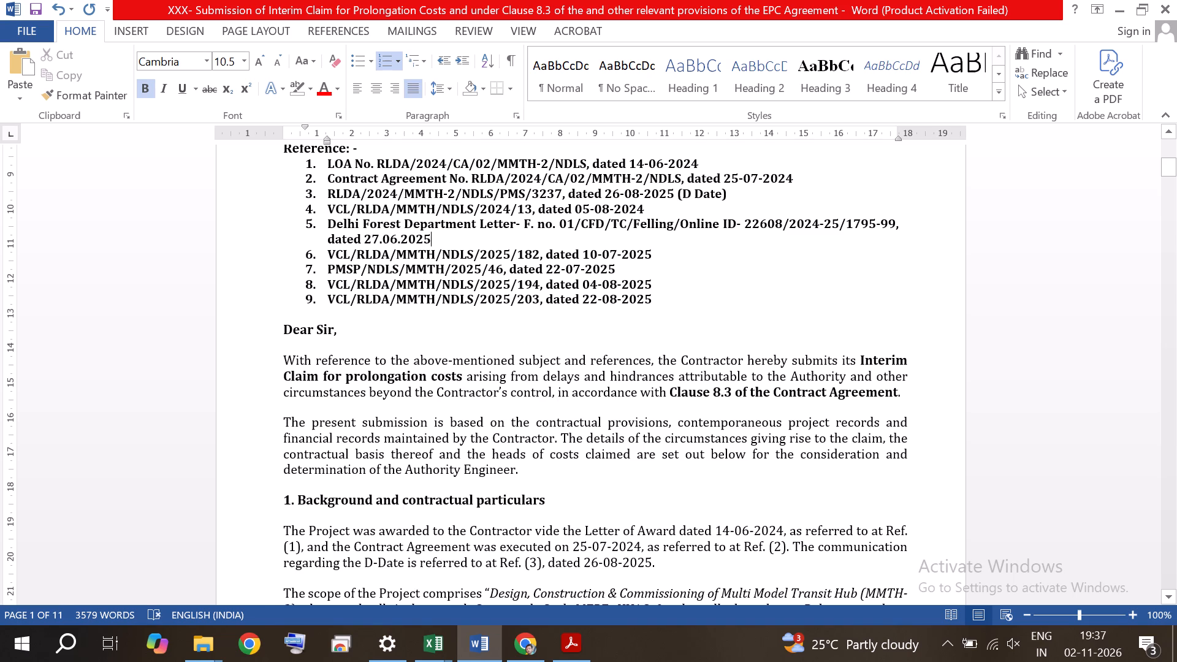
Insert the reference numbers "(4, 6, 8 & 9)" after "vide letters at Ref." in section 2's closing paragraph.
{"action": "scroll", "coordinate": [600, 420], "scroll_direction": "down", "scroll_amount": 2}
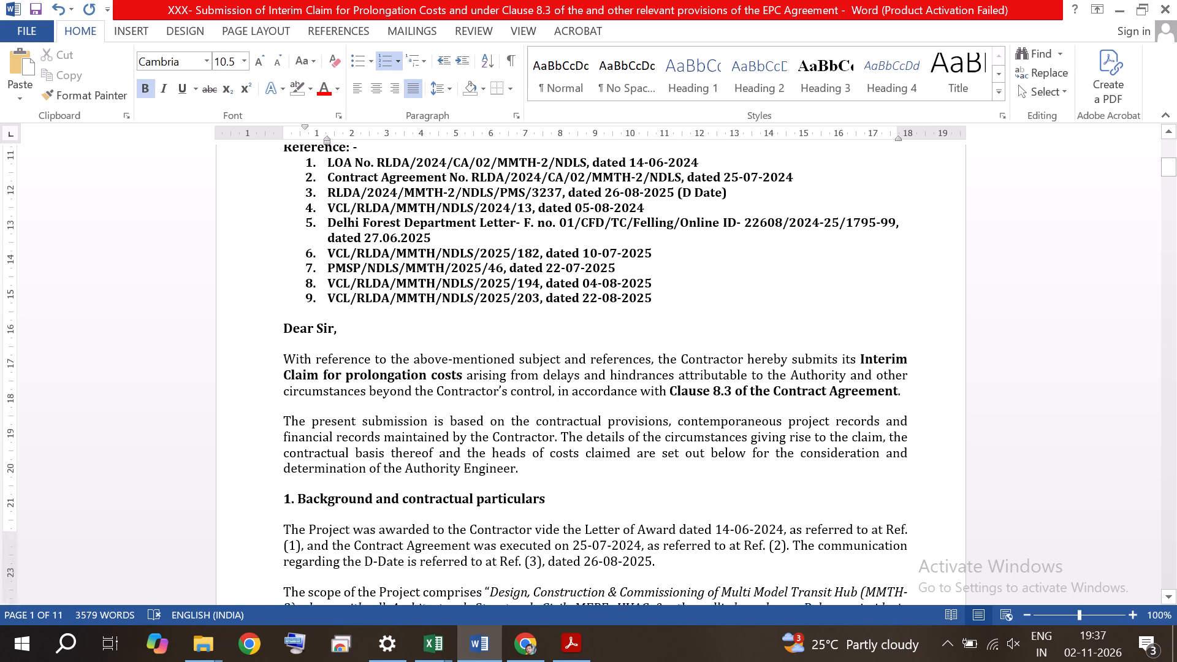
{"action": "scroll", "coordinate": [600, 420], "scroll_direction": "down", "scroll_amount": 7}
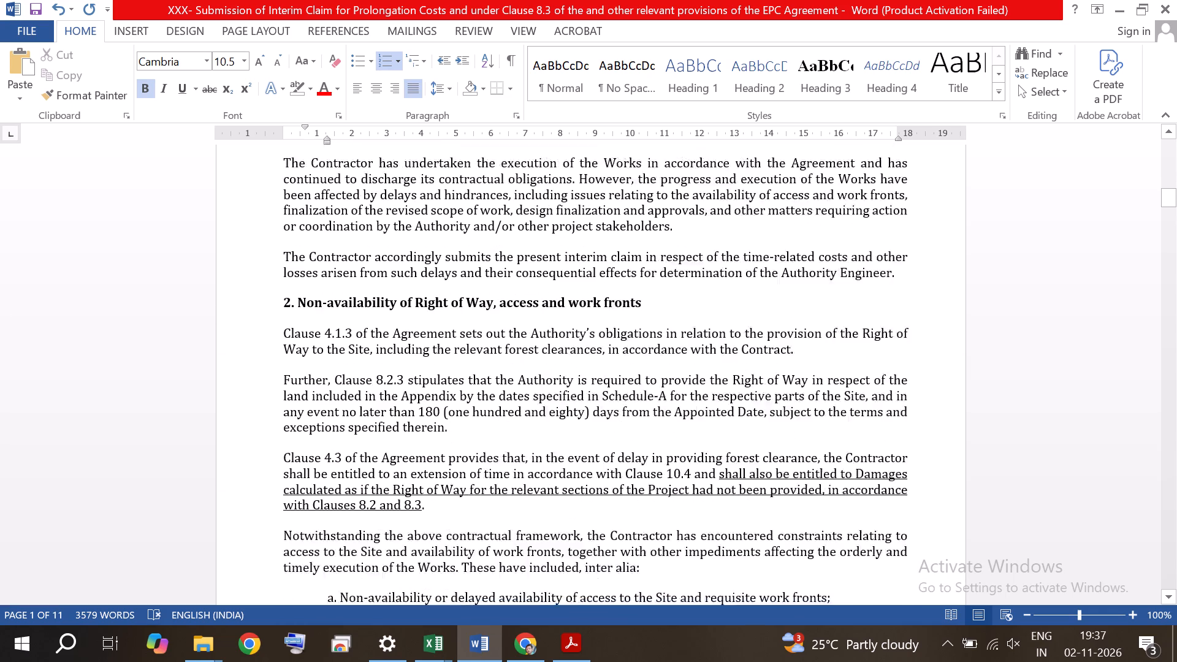
{"action": "scroll", "coordinate": [571, 382], "scroll_direction": "down", "scroll_amount": 2}
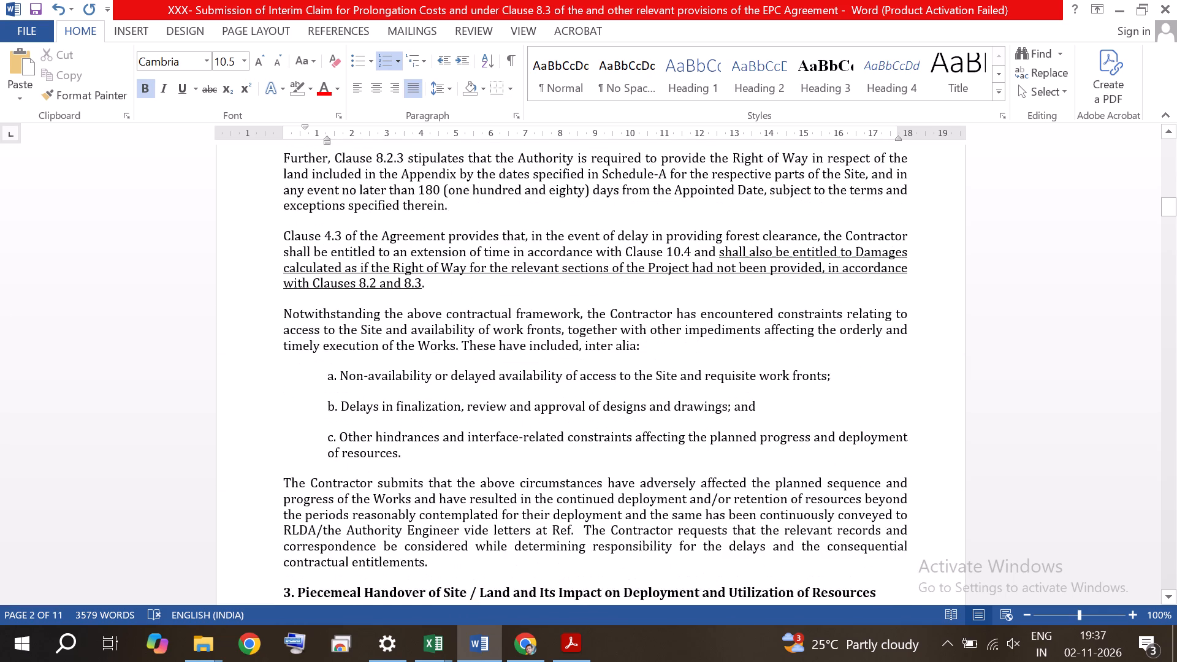
{"action": "scroll", "coordinate": [563, 351], "scroll_direction": "down", "scroll_amount": 1}
{"action": "scroll", "coordinate": [563, 351], "scroll_direction": "up", "scroll_amount": 14}
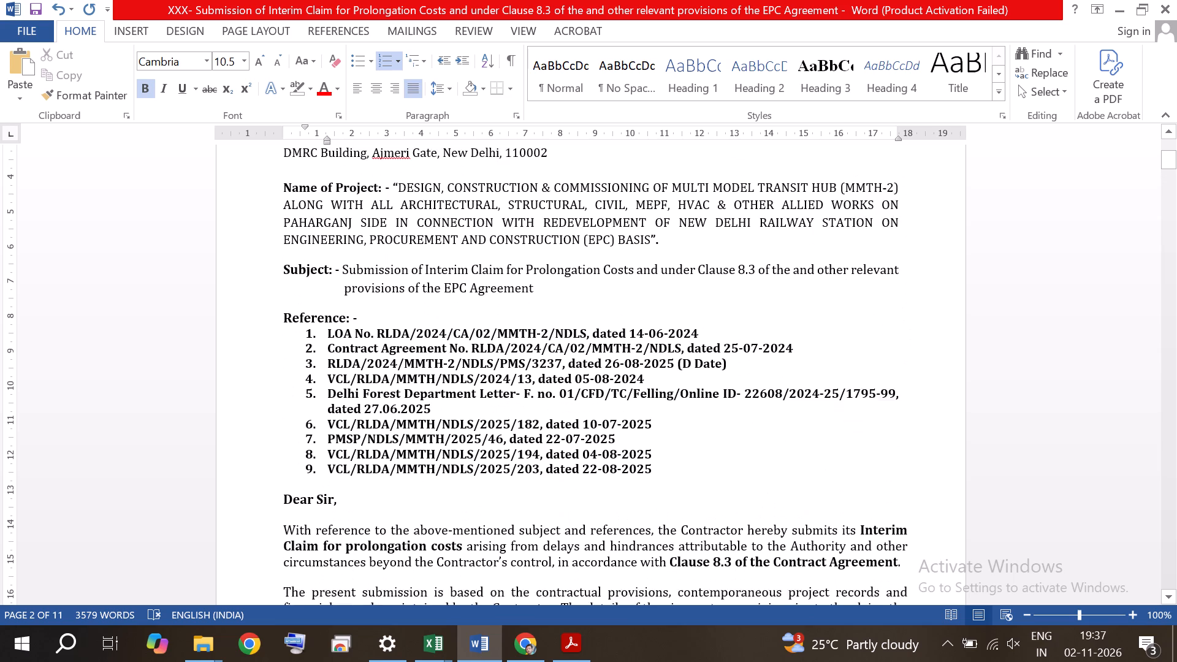
{"action": "scroll", "coordinate": [521, 392], "scroll_direction": "down", "scroll_amount": 1}
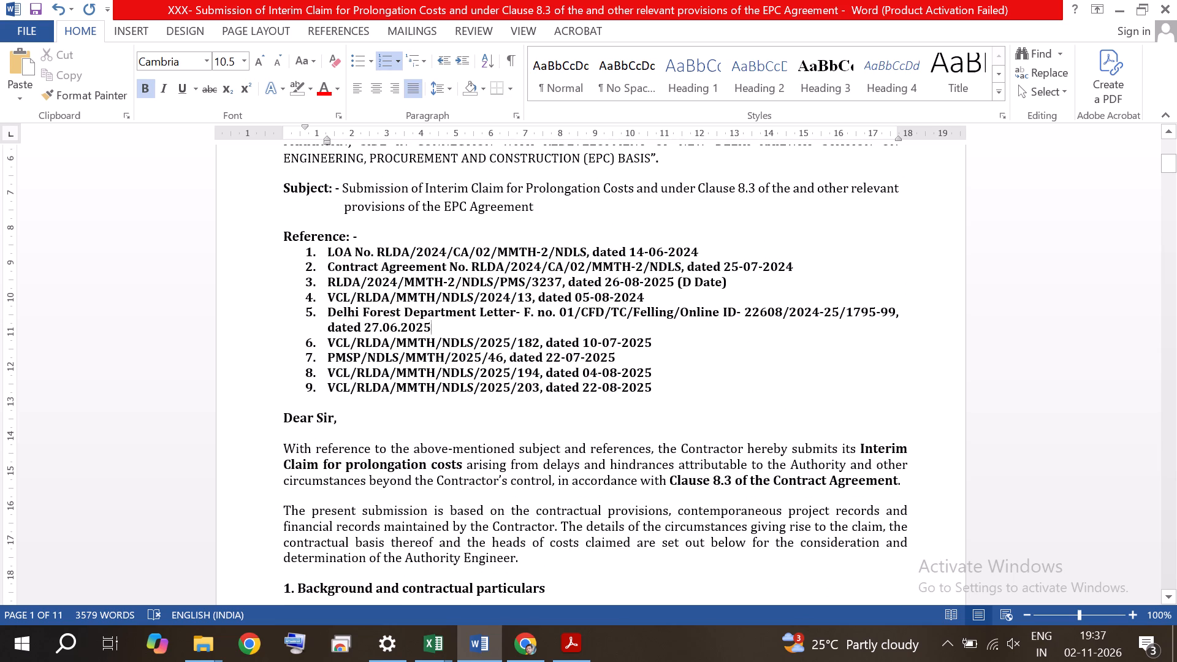
{"action": "scroll", "coordinate": [394, 400], "scroll_direction": "down", "scroll_amount": 4}
{"action": "scroll", "coordinate": [451, 406], "scroll_direction": "down", "scroll_amount": 7}
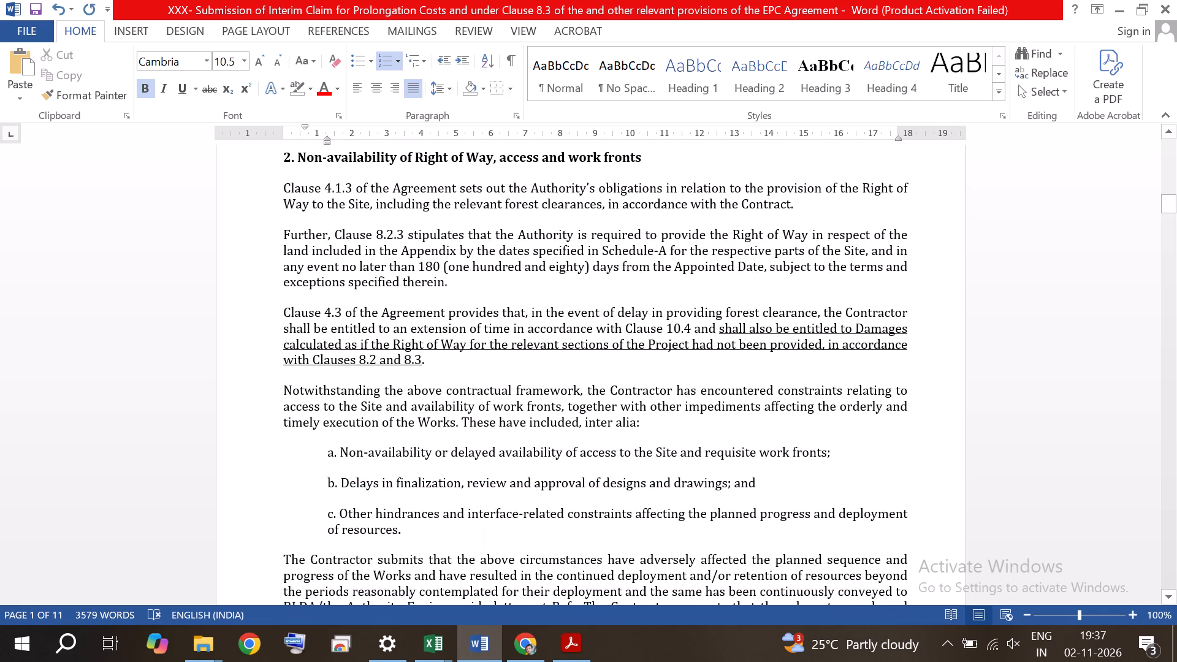
{"action": "scroll", "coordinate": [521, 398], "scroll_direction": "down", "scroll_amount": 3}
{"action": "left_click", "coordinate": [581, 343]}
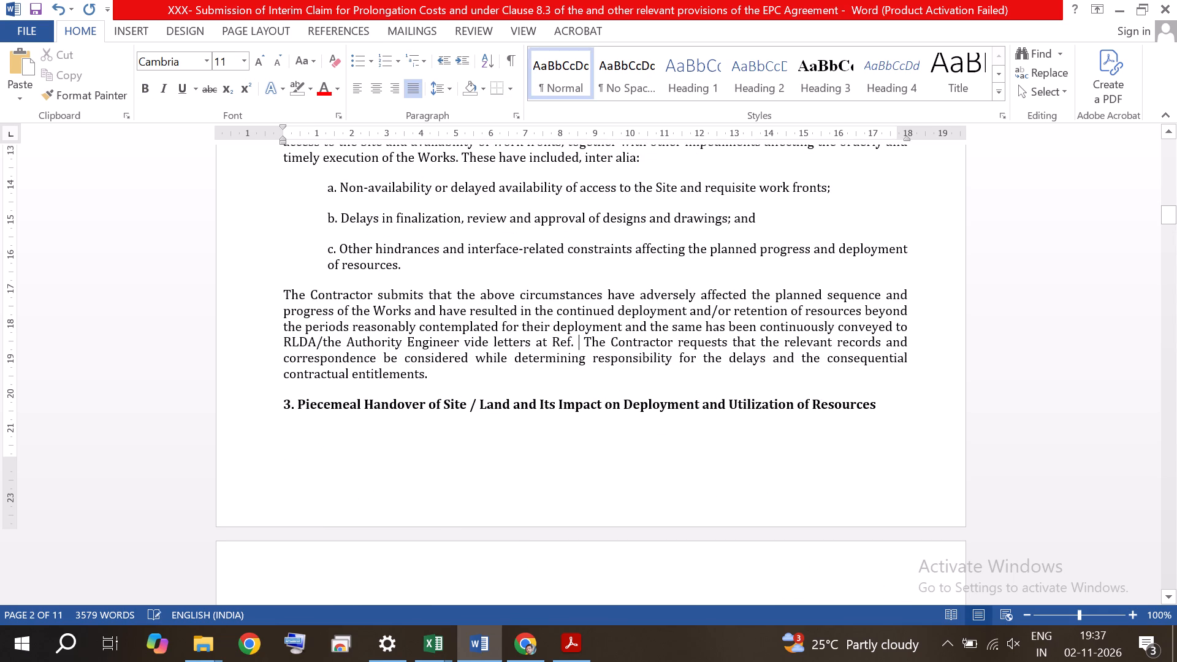
{"action": "key", "text": "shift+parenleft"}
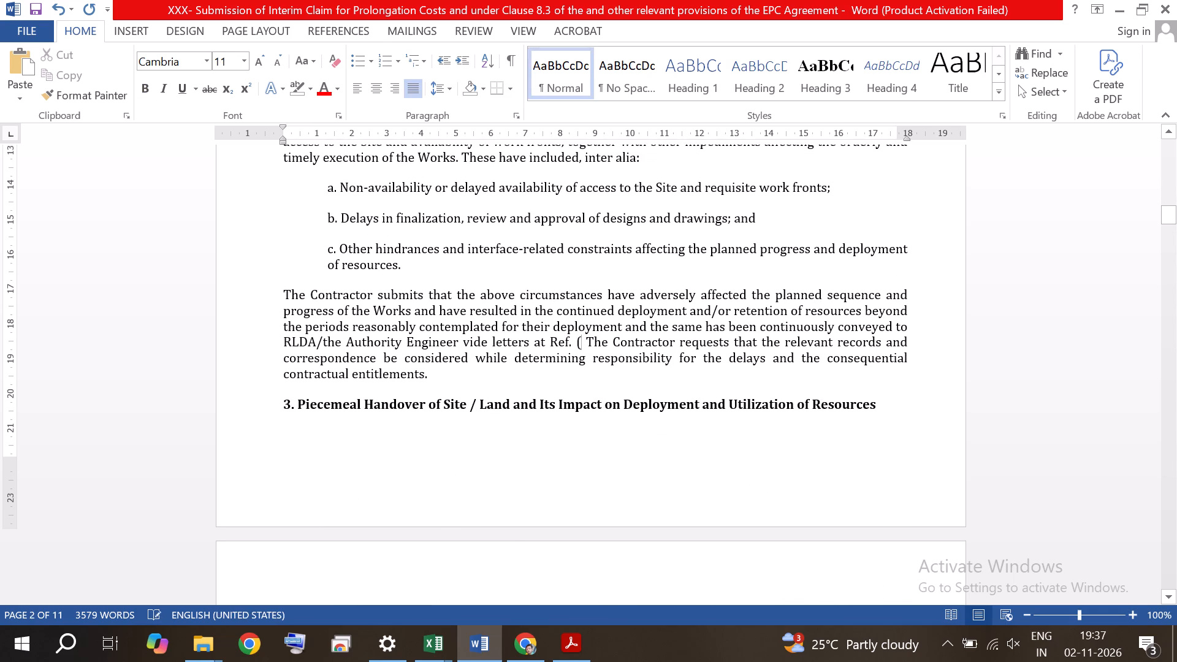
{"action": "key", "text": "4"}
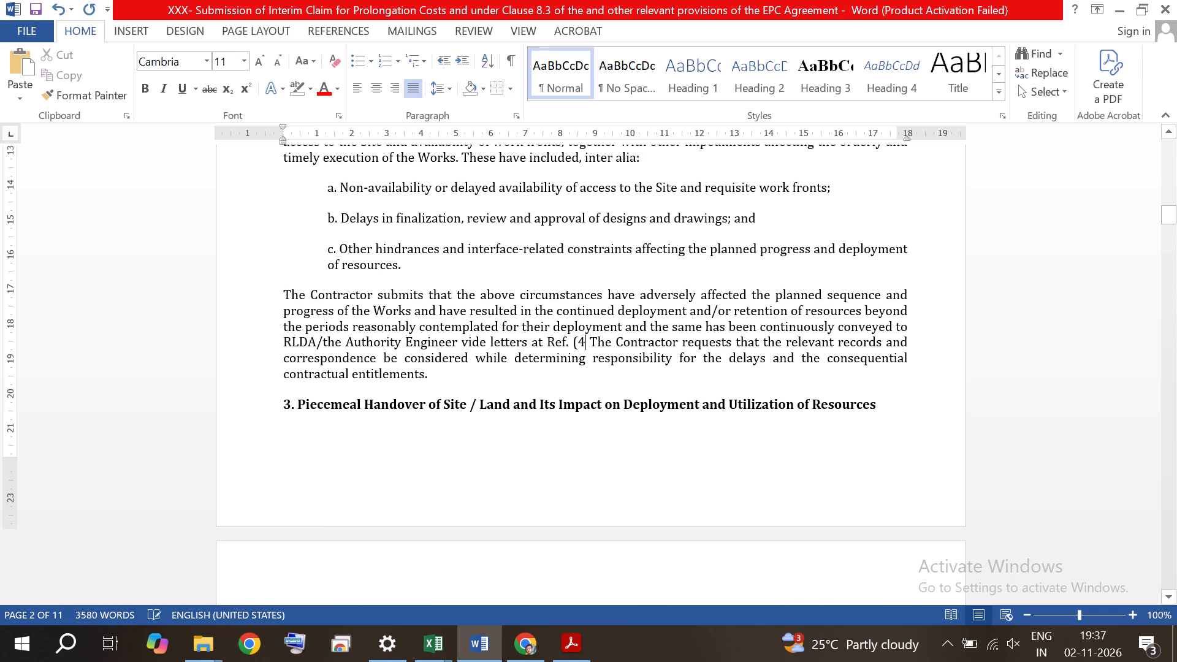
{"action": "type", "text": ","}
{"action": "key", "text": "space"}
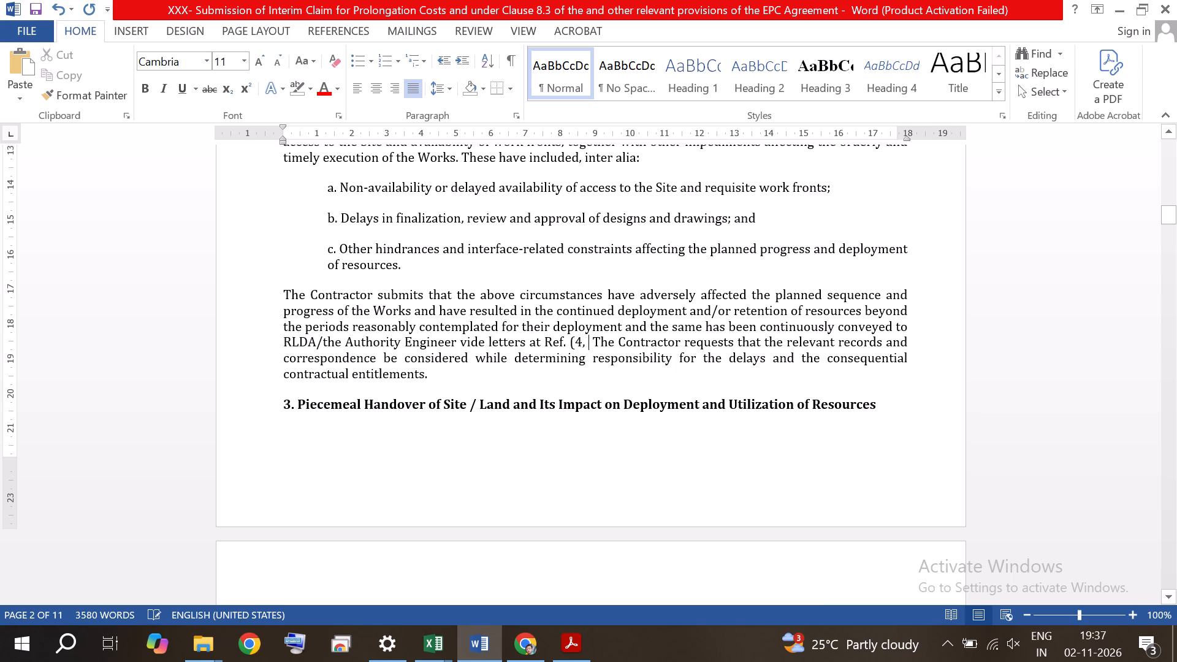
{"action": "type", "text": "6"}
{"action": "key", "text": "space"}
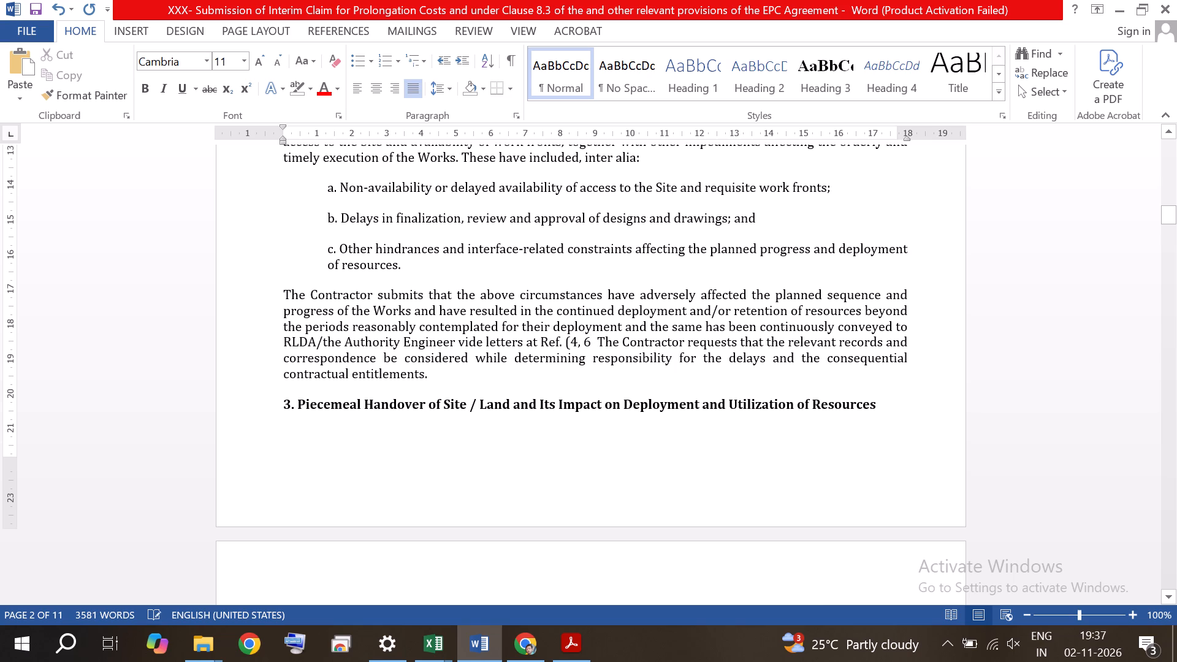
{"action": "key", "text": "BackSpace"}
{"action": "type", "text": ", 8"}
{"action": "key", "text": "space"}
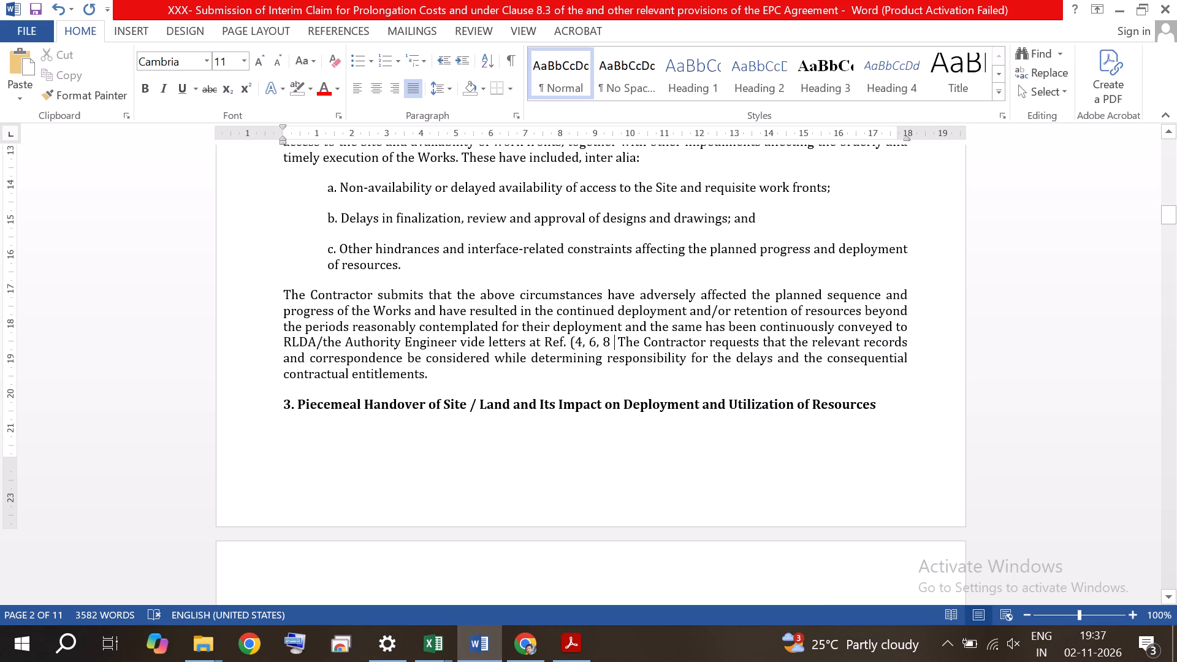
{"action": "key", "text": "shift+ampersand"}
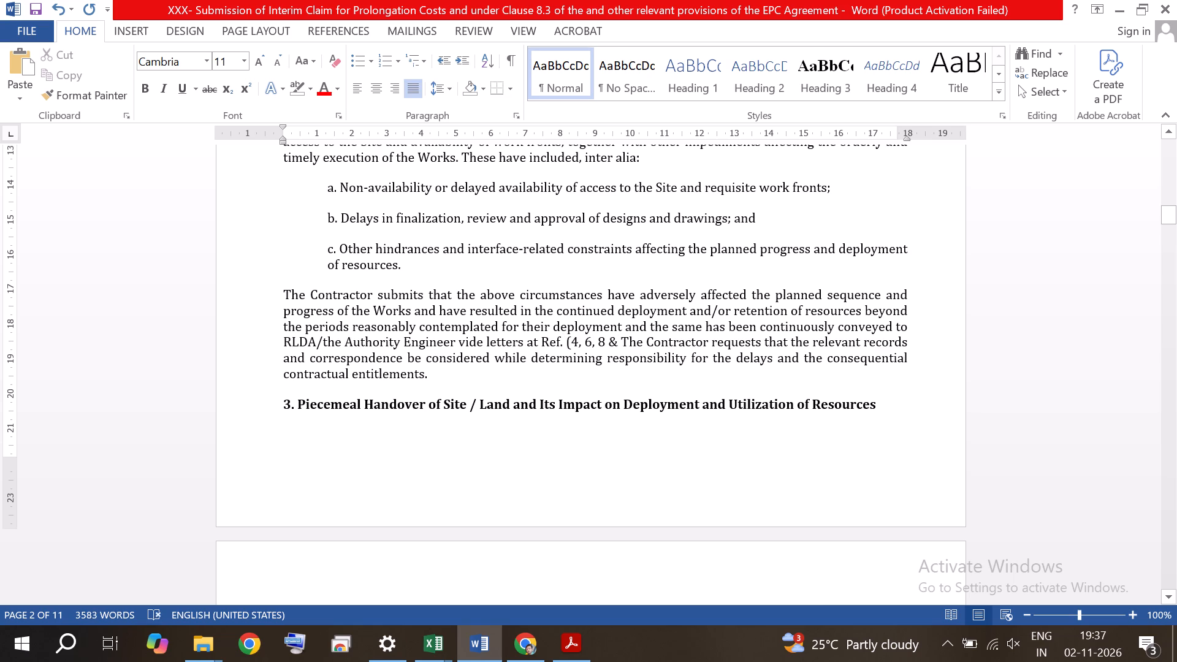
{"action": "key", "text": "space"}
{"action": "type", "text": "9"}
{"action": "key", "text": "shift+parenright"}
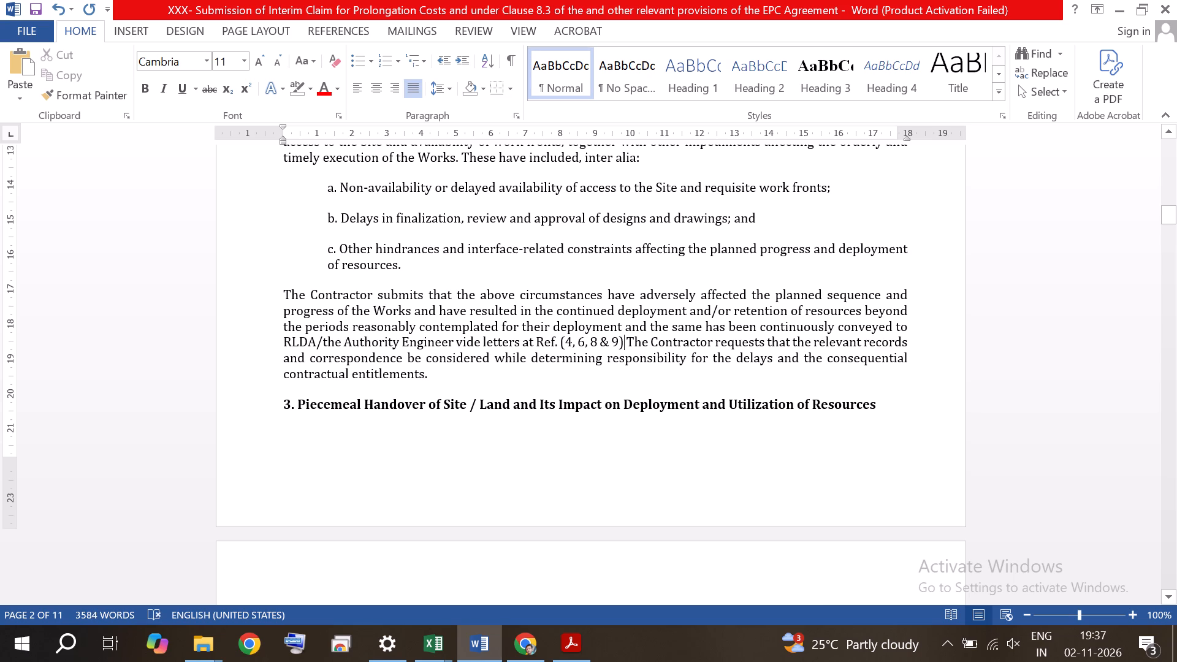
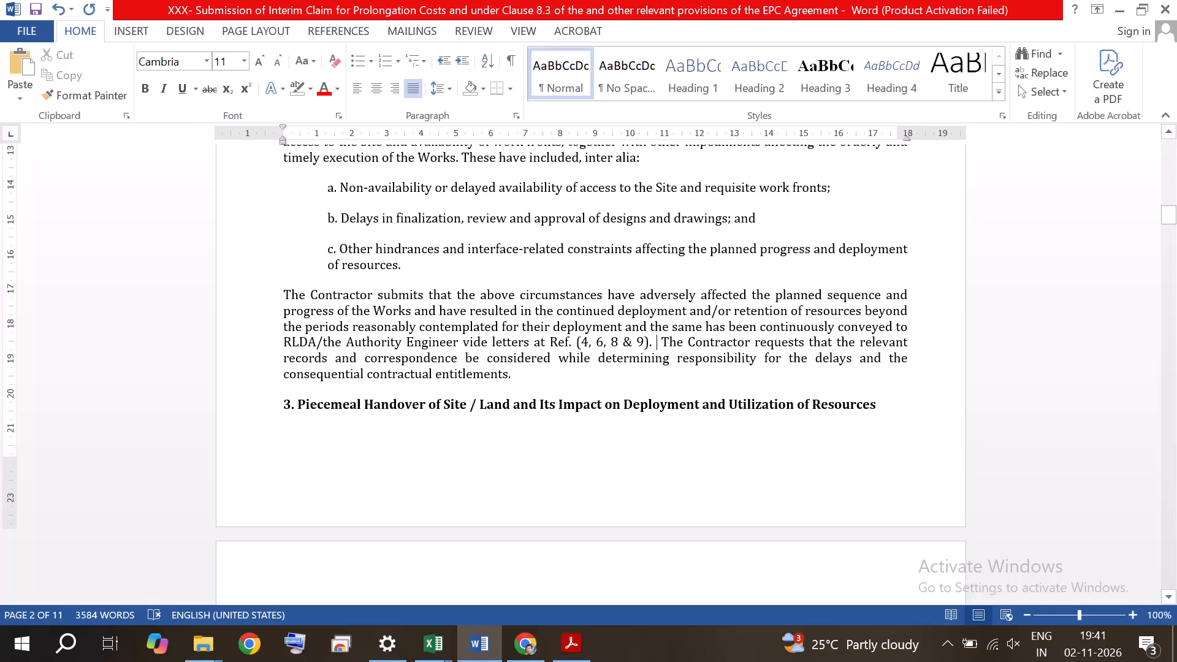
Insert three empty paragraphs between section 2's closing paragraph and the section 3 heading to make room for new text.
{"action": "left_click", "coordinate": [604, 388]}
{"action": "key", "text": "Return"}
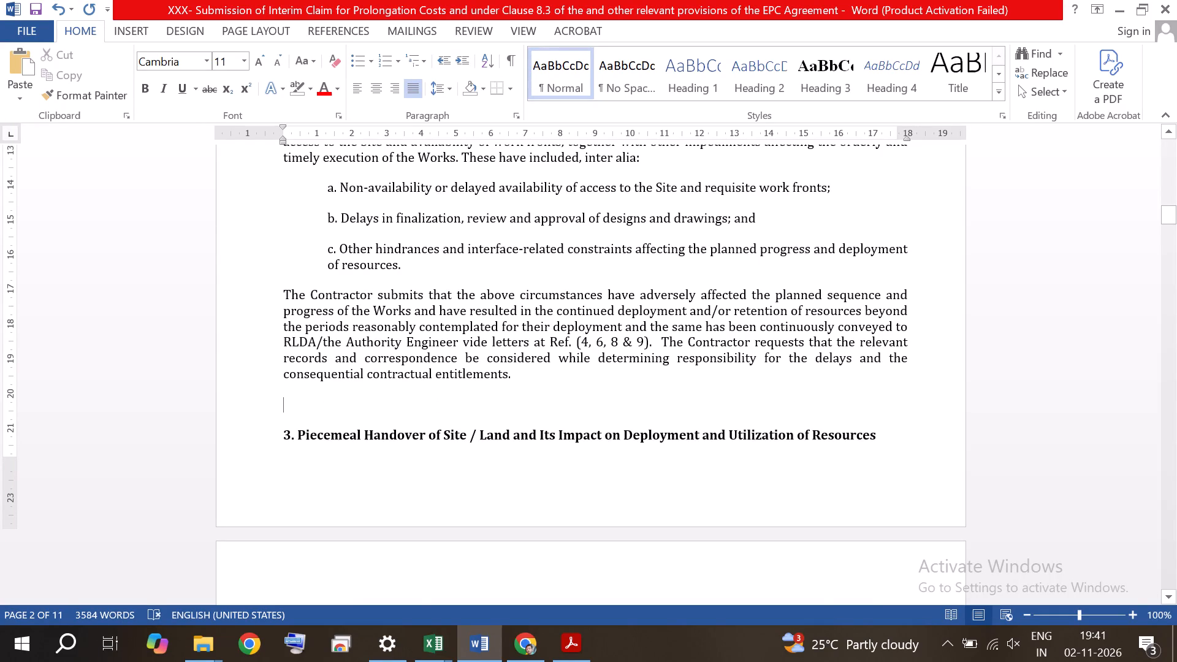
{"action": "key", "text": "Return"}
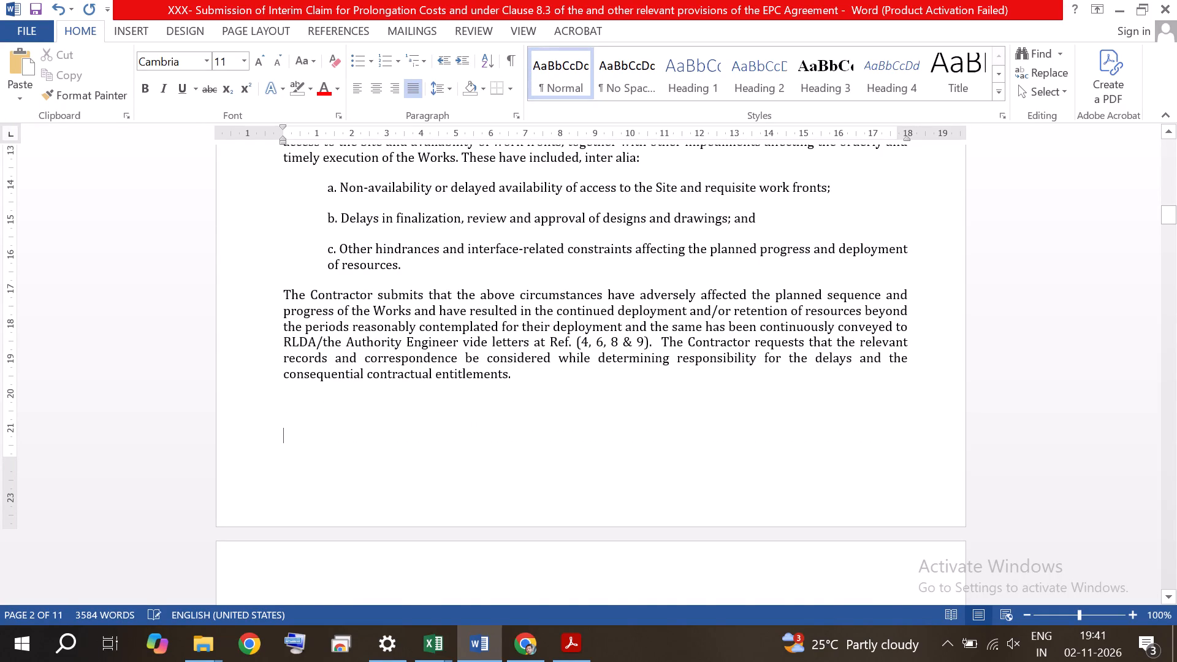
{"action": "scroll", "coordinate": [566, 403], "scroll_direction": "down", "scroll_amount": 4}
{"action": "left_click", "coordinate": [382, 295]}
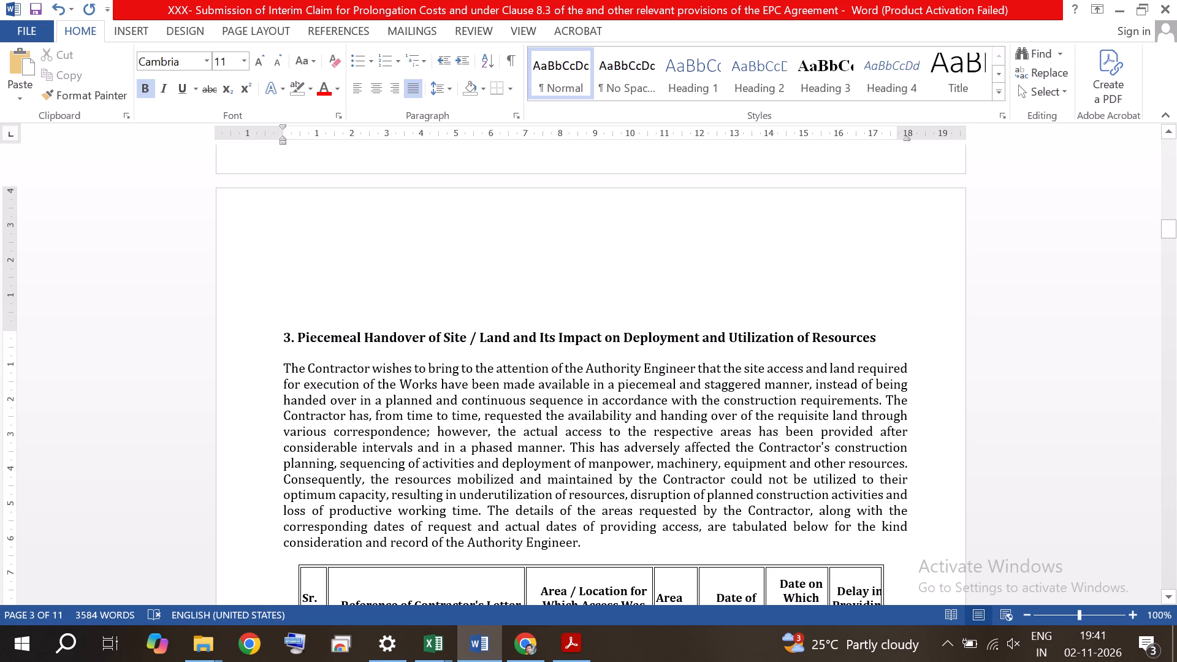
{"action": "scroll", "coordinate": [486, 372], "scroll_direction": "up", "scroll_amount": 3}
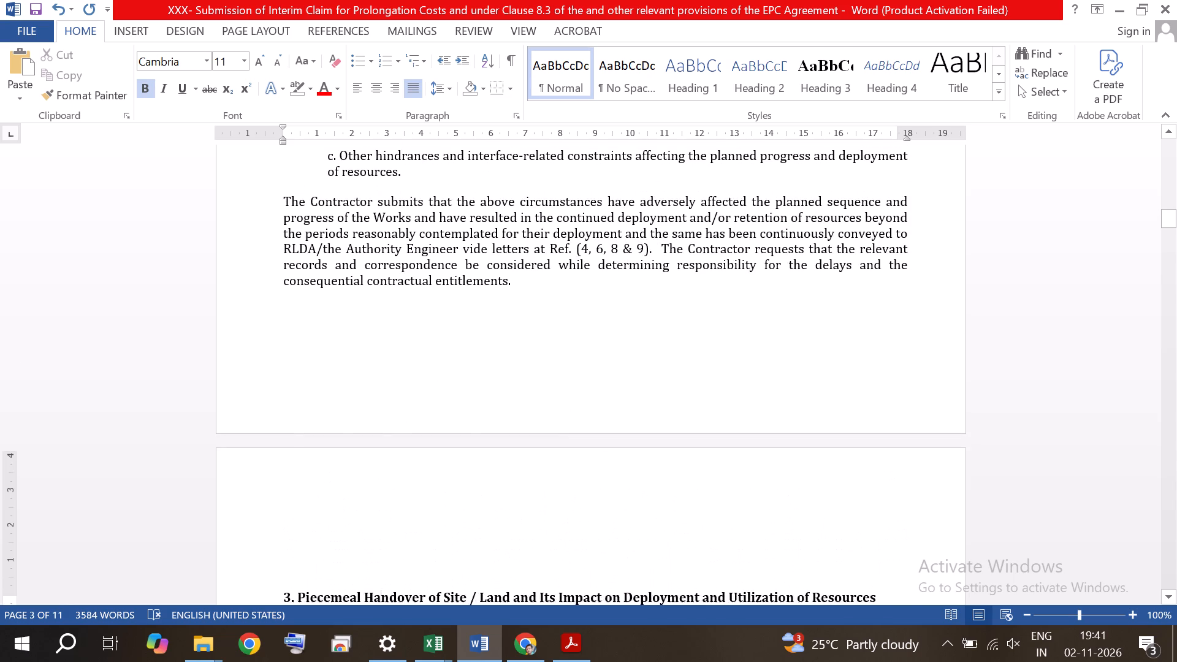
{"action": "left_click", "coordinate": [532, 287]}
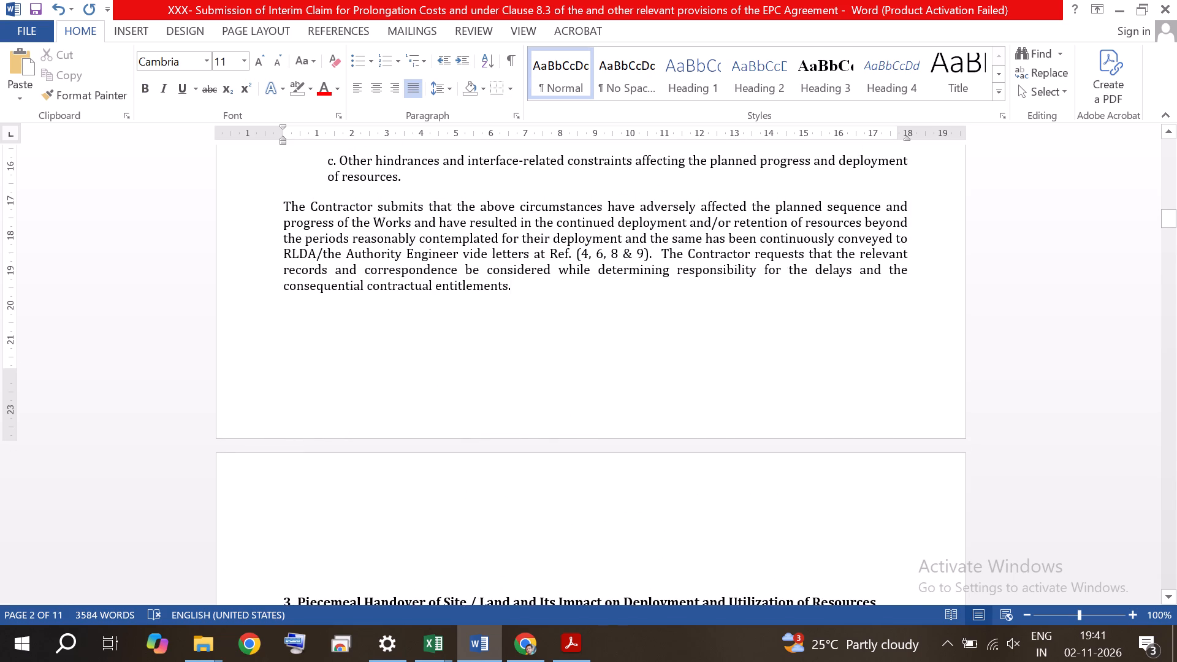
{"action": "key", "text": "Return"}
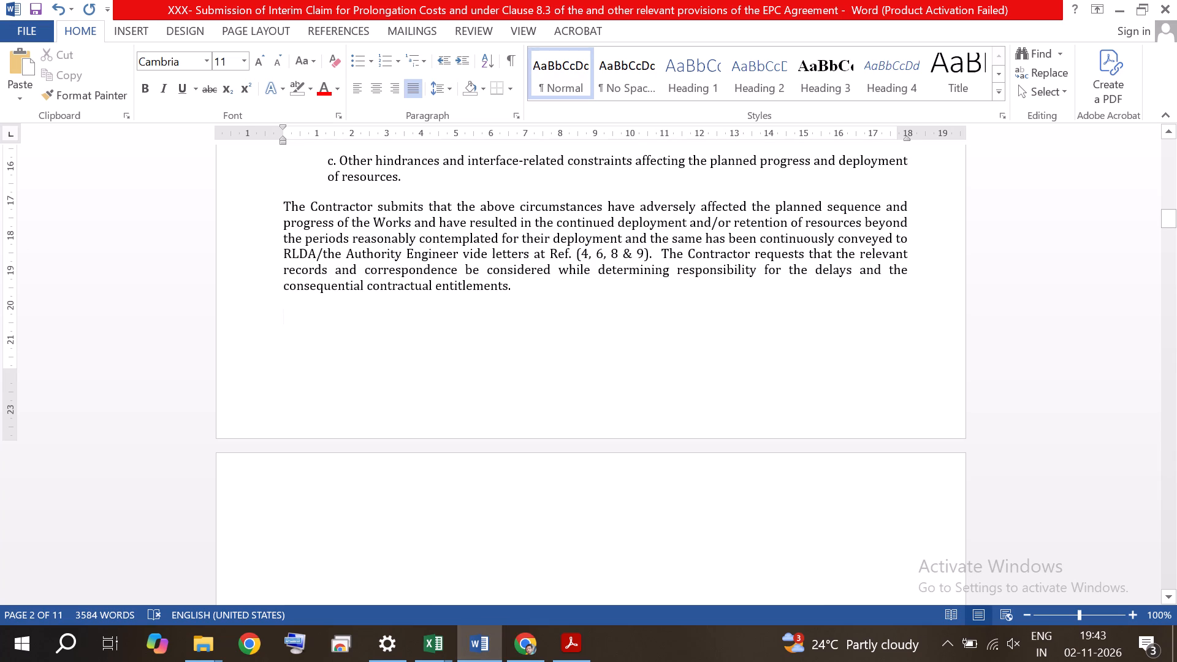
{"action": "right_click", "coordinate": [297, 315]}
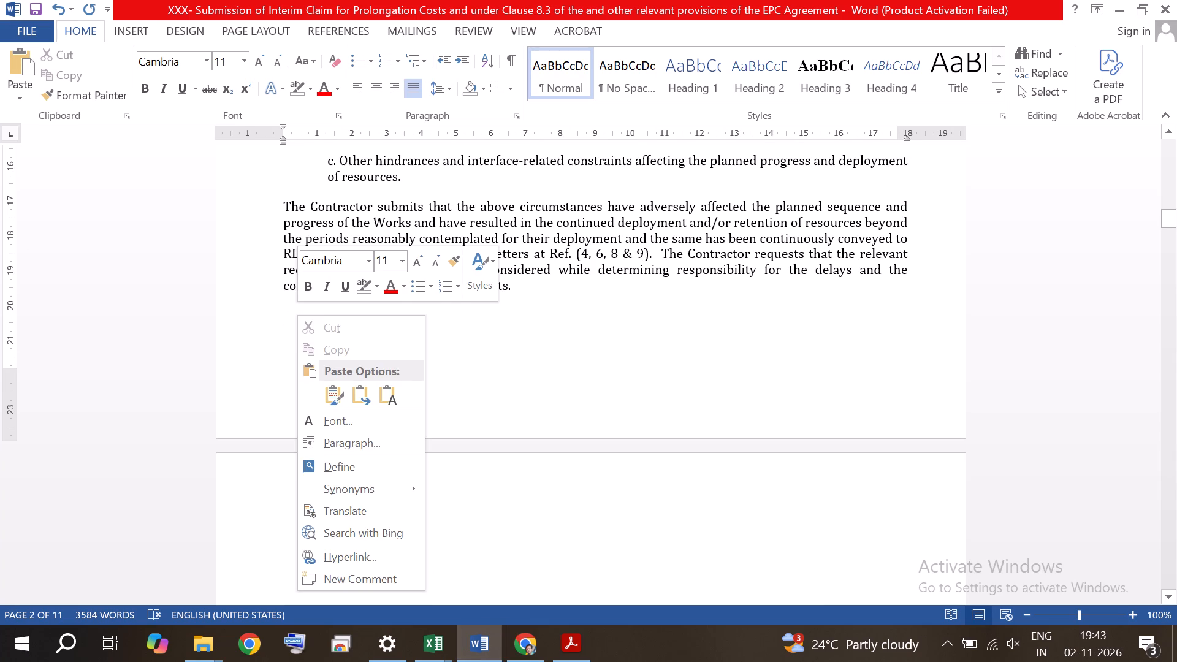
{"action": "left_click", "coordinate": [393, 386]}
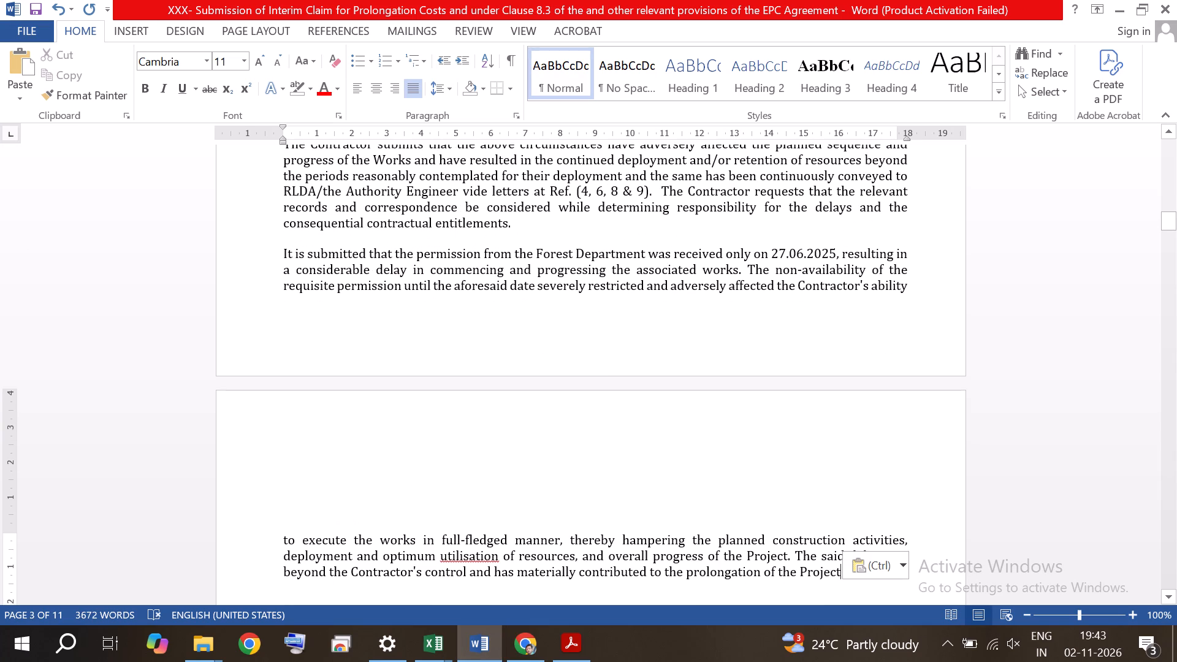
Replace "submitted" with "pertinent to mention" in the opening of the pasted Forest Department paragraph.
{"action": "left_click_drag", "start_coordinate": [308, 257], "coordinate": [366, 256]}
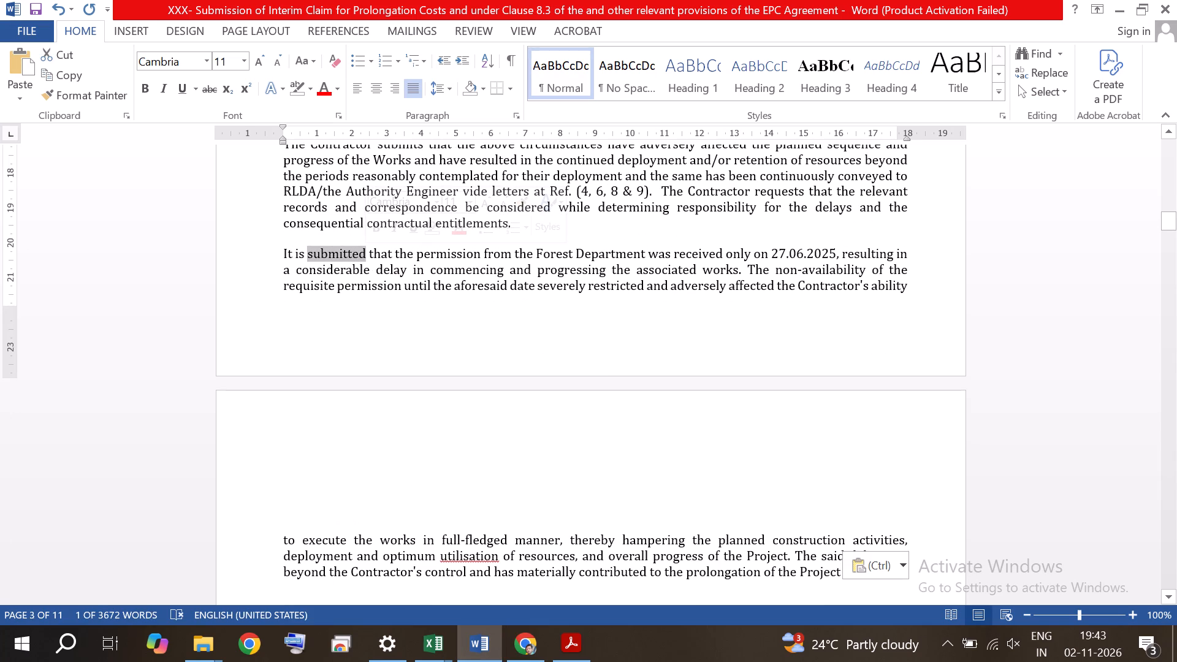
{"action": "type", "text": "pertinent to mention"}
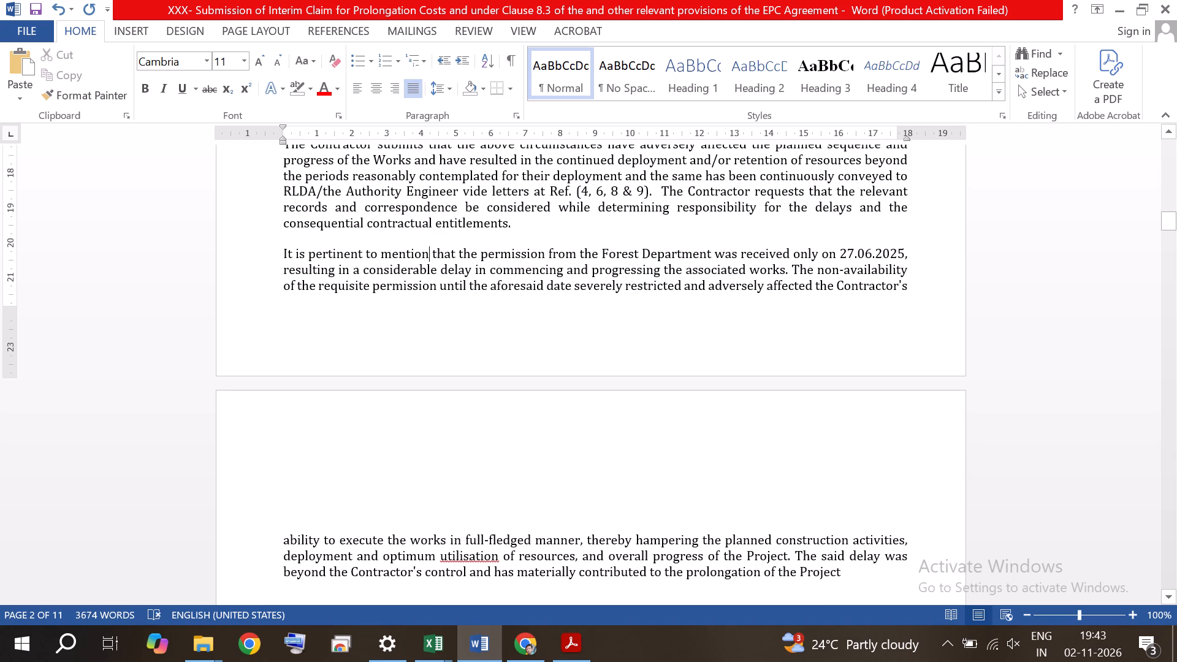
Insert "vide letter at Ref. (5)" after the date 27.06.2025 in the Forest Department paragraph.
{"action": "left_click", "coordinate": [904, 256]}
{"action": "key", "text": "space"}
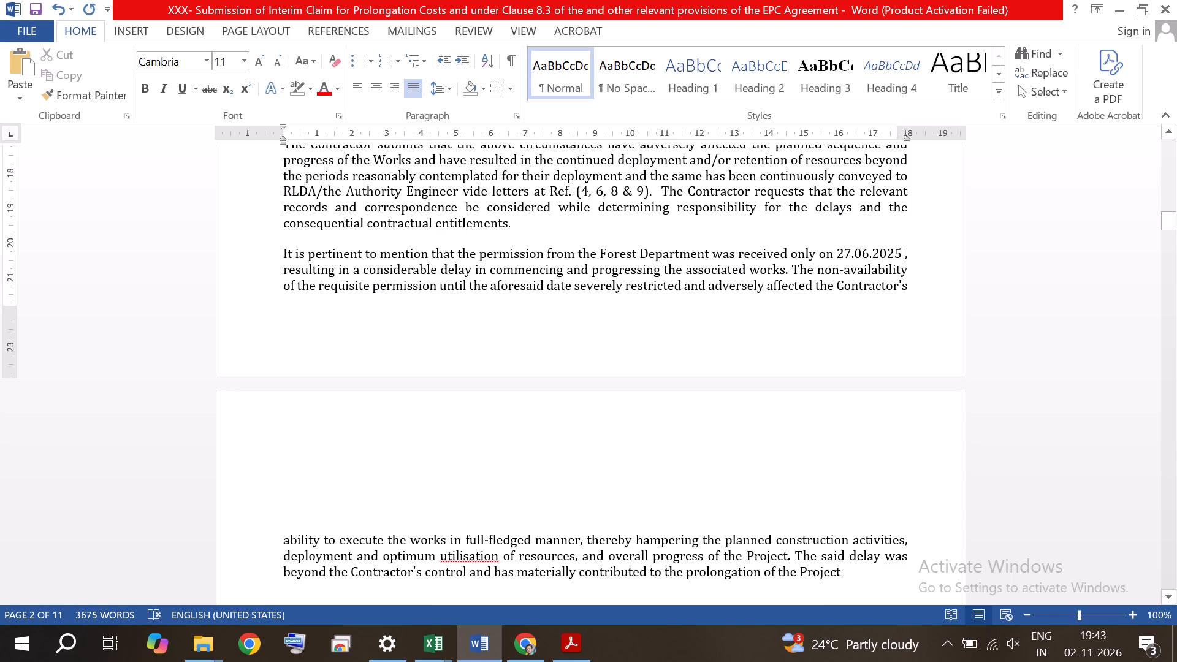
{"action": "key", "text": "BackSpace"}
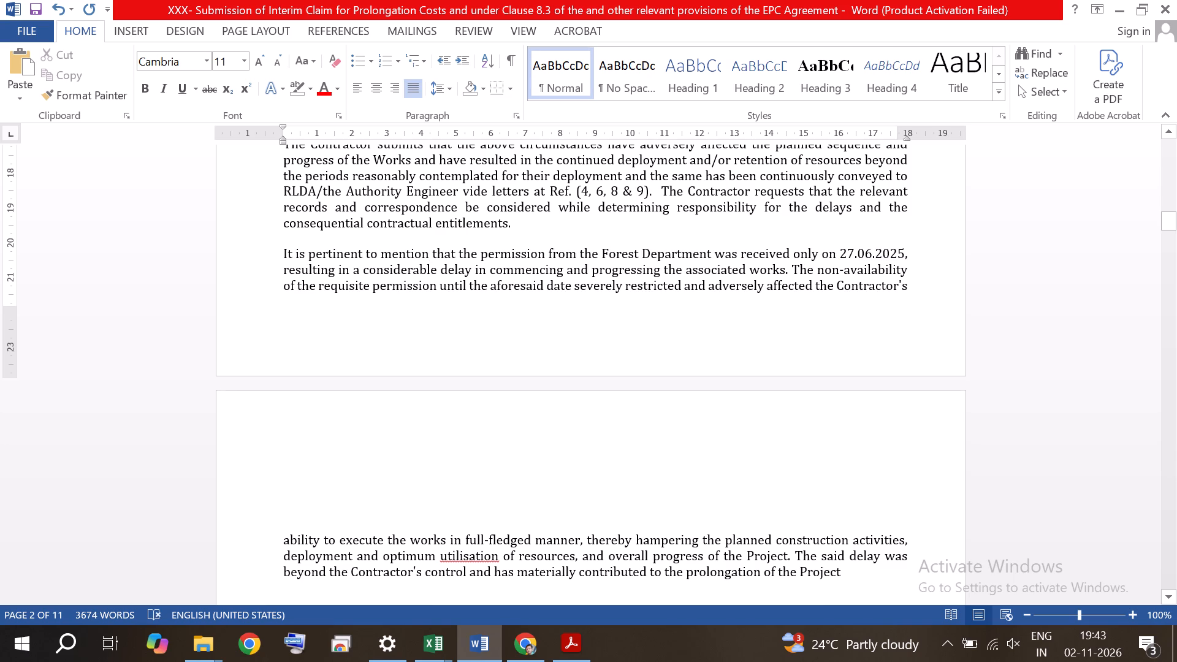
{"action": "key", "text": "space"}
{"action": "type", "text": "vide letter at"}
{"action": "key", "text": "space"}
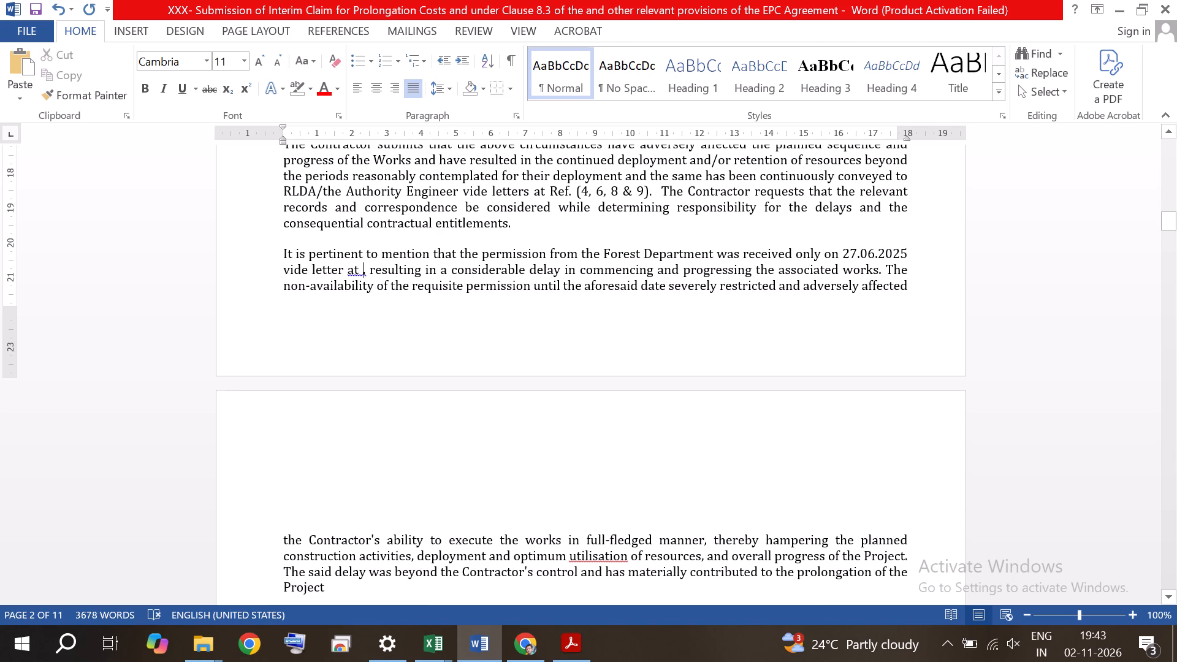
{"action": "type", "text": "Re"}
{"action": "type", "text": "f."}
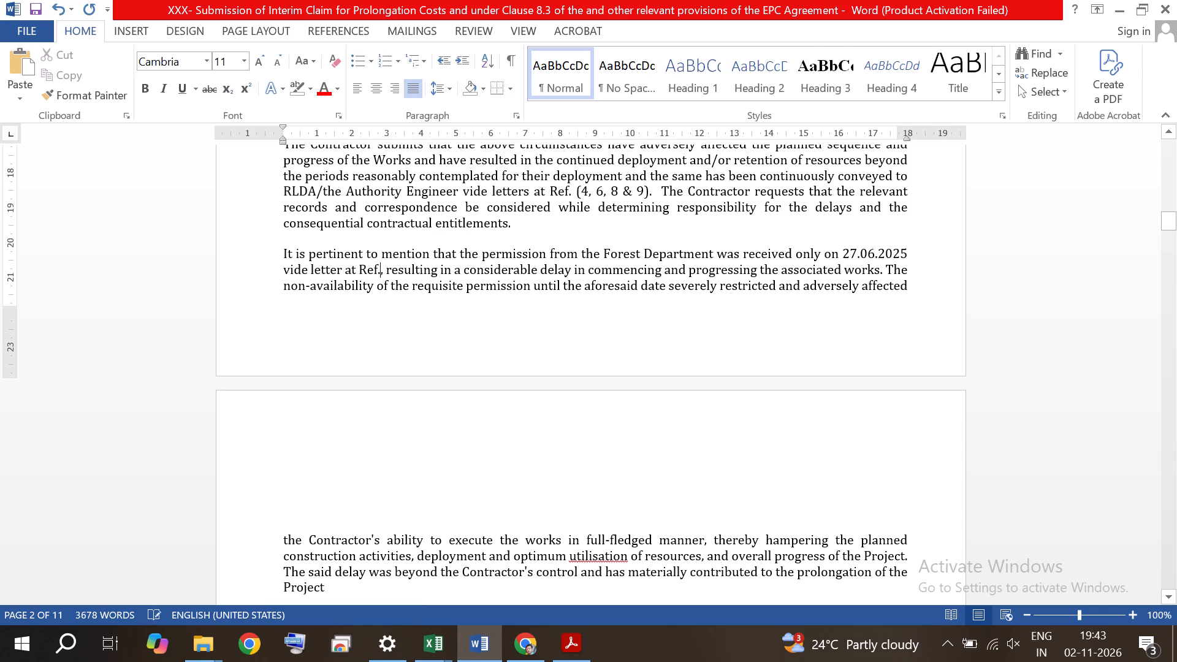
{"action": "key", "text": "space"}
{"action": "scroll", "coordinate": [817, 282], "scroll_direction": "up", "scroll_amount": 13}
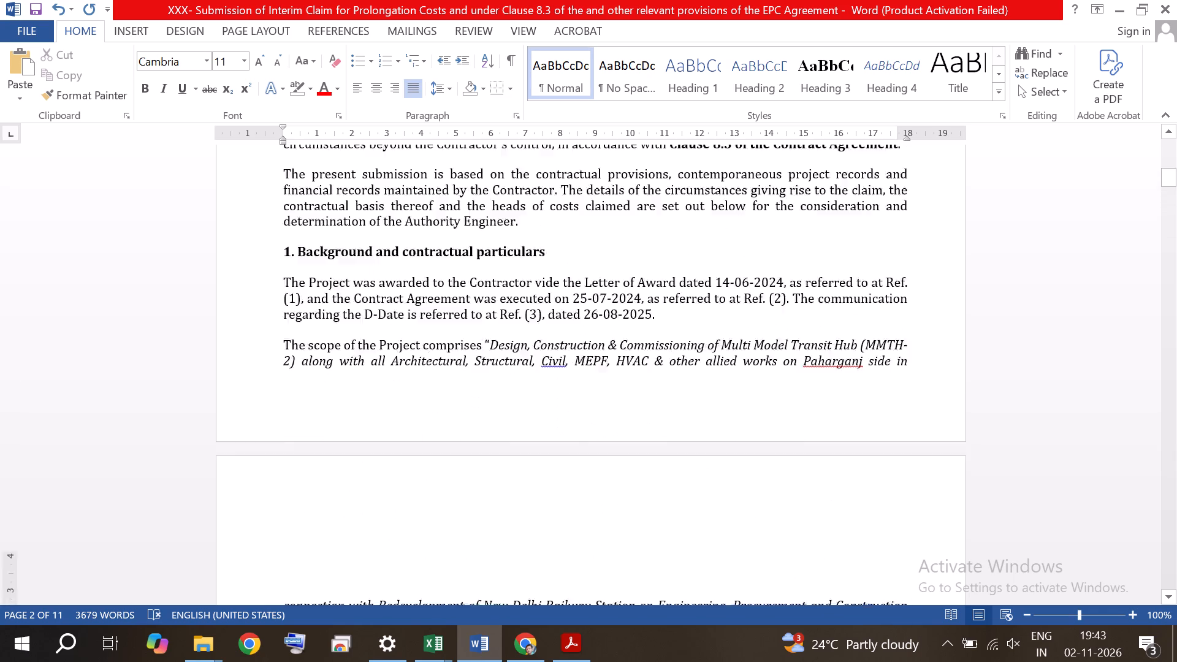
{"action": "scroll", "coordinate": [817, 282], "scroll_direction": "up", "scroll_amount": 4}
{"action": "scroll", "coordinate": [579, 420], "scroll_direction": "down", "scroll_amount": 6}
{"action": "scroll", "coordinate": [509, 346], "scroll_direction": "down", "scroll_amount": 3}
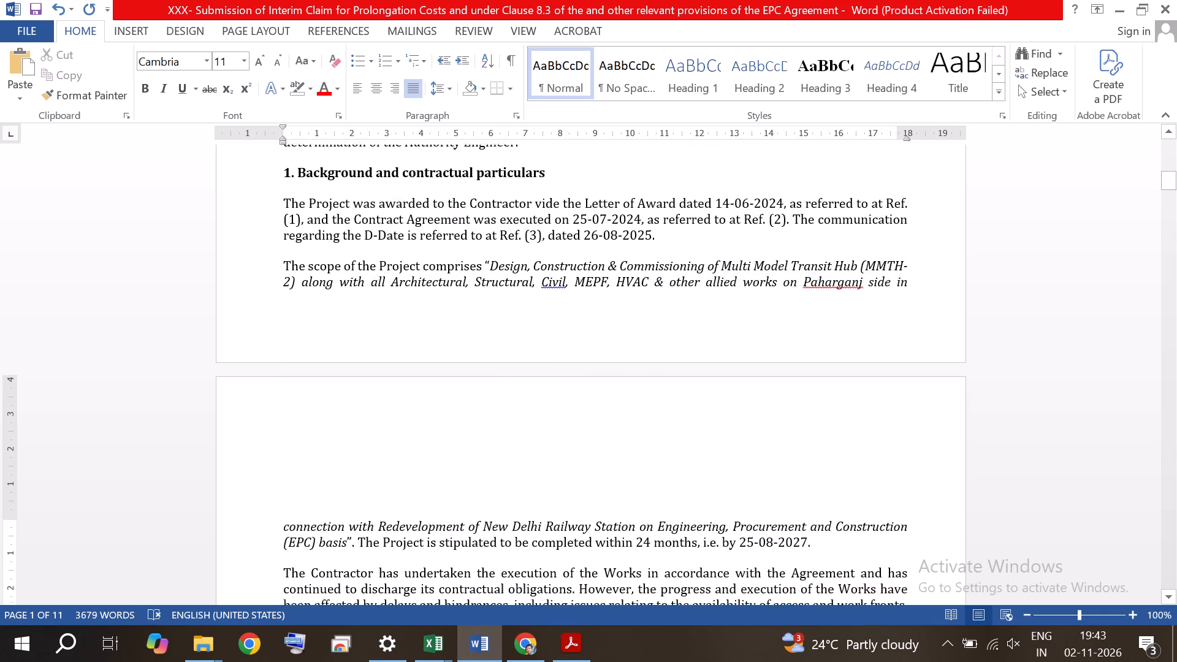
{"action": "scroll", "coordinate": [509, 346], "scroll_direction": "down", "scroll_amount": 8}
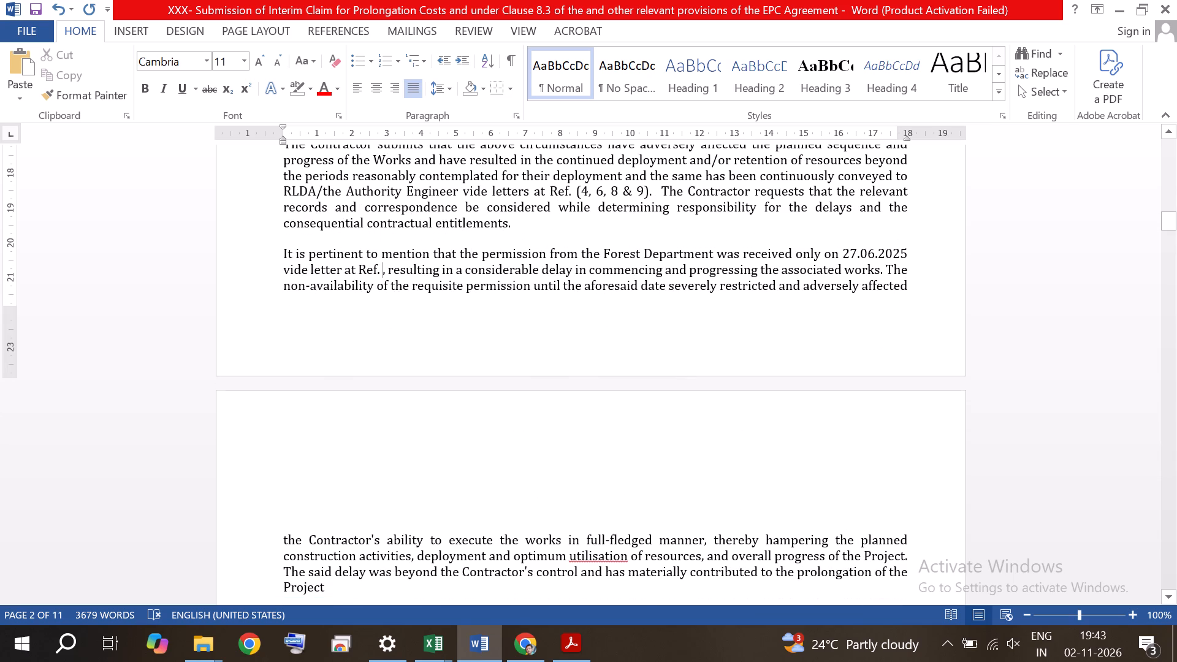
{"action": "type", "text": "(5"}
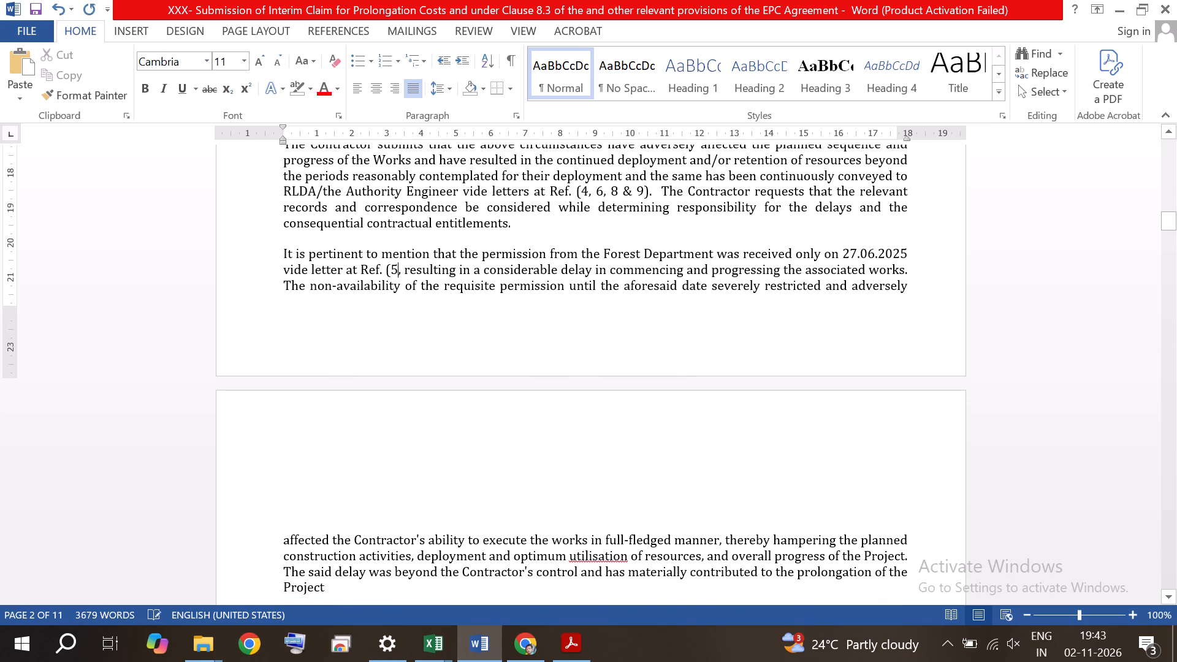
{"action": "key", "text": "shift+parenright"}
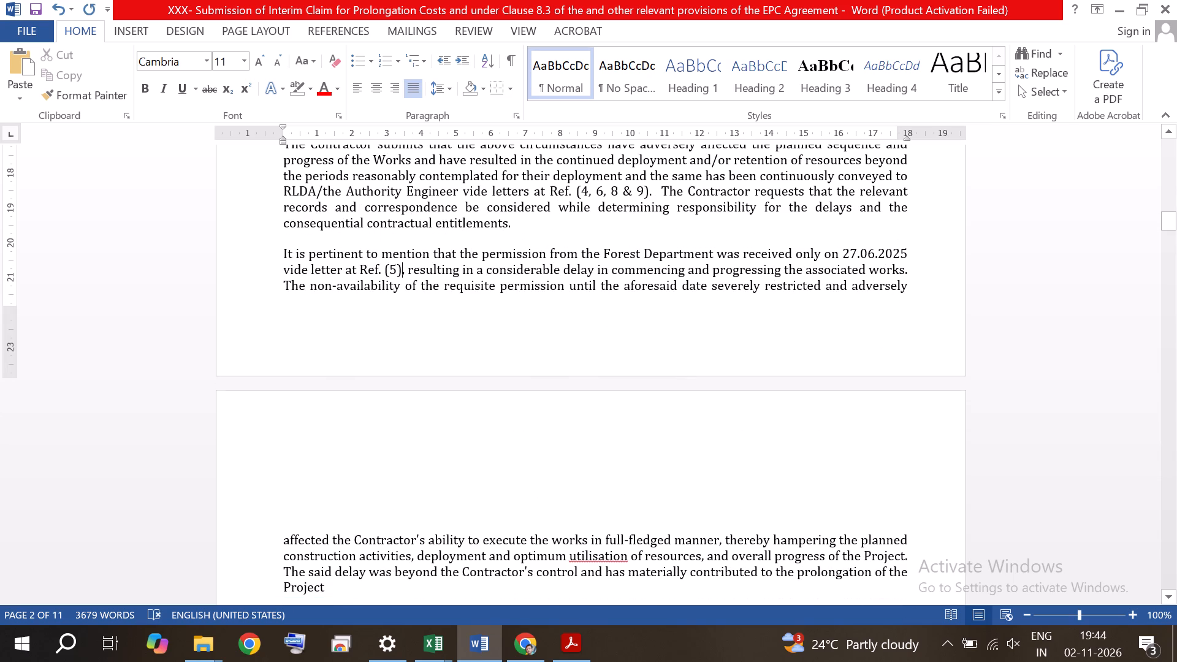
Delete the empty lines between the Forest Department paragraph and the section 3 heading on piecemeal handover of site.
{"action": "scroll", "coordinate": [577, 344], "scroll_direction": "down", "scroll_amount": 3}
{"action": "left_click", "coordinate": [402, 375]}
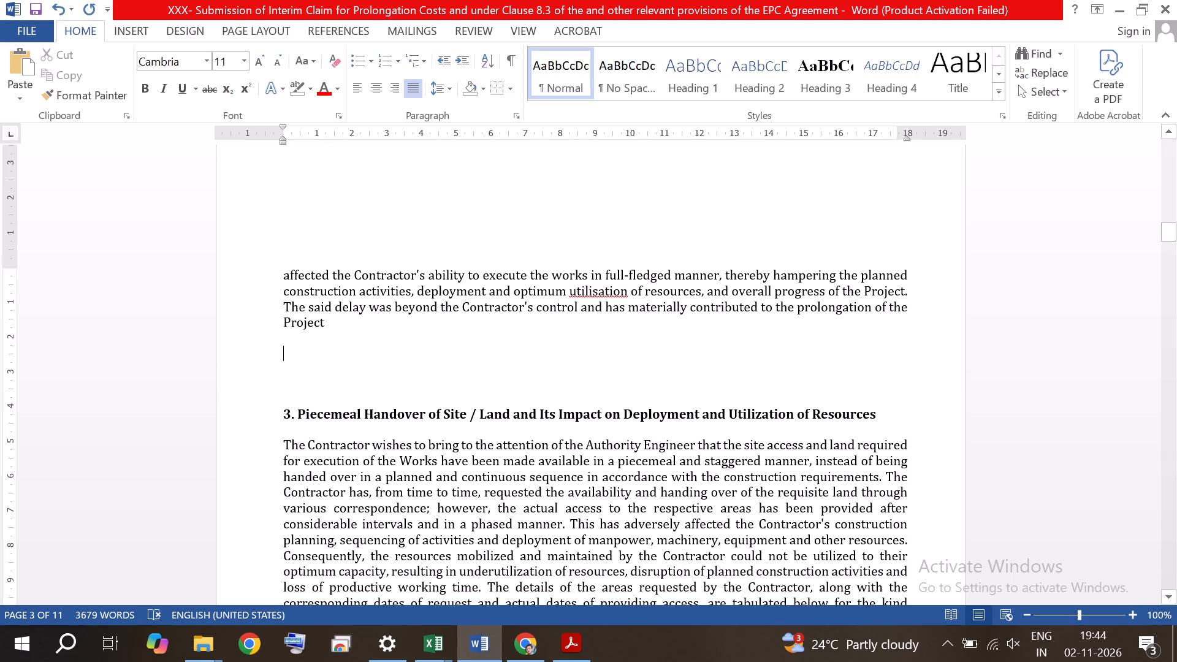
{"action": "key", "text": "Delete"}
{"action": "key", "text": "Delete"}
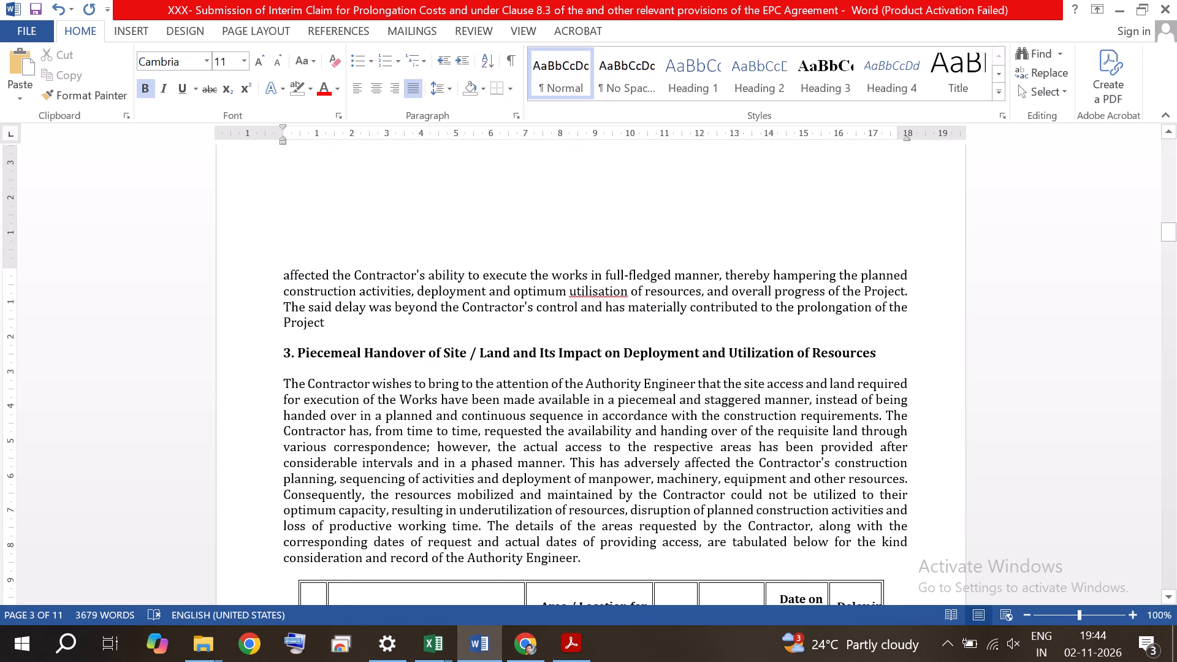
Delete the empty lines between the area handover table and the heading "Entitlement arising from delayed provision of Right of Way".
{"action": "scroll", "coordinate": [402, 375], "scroll_direction": "down", "scroll_amount": 10}
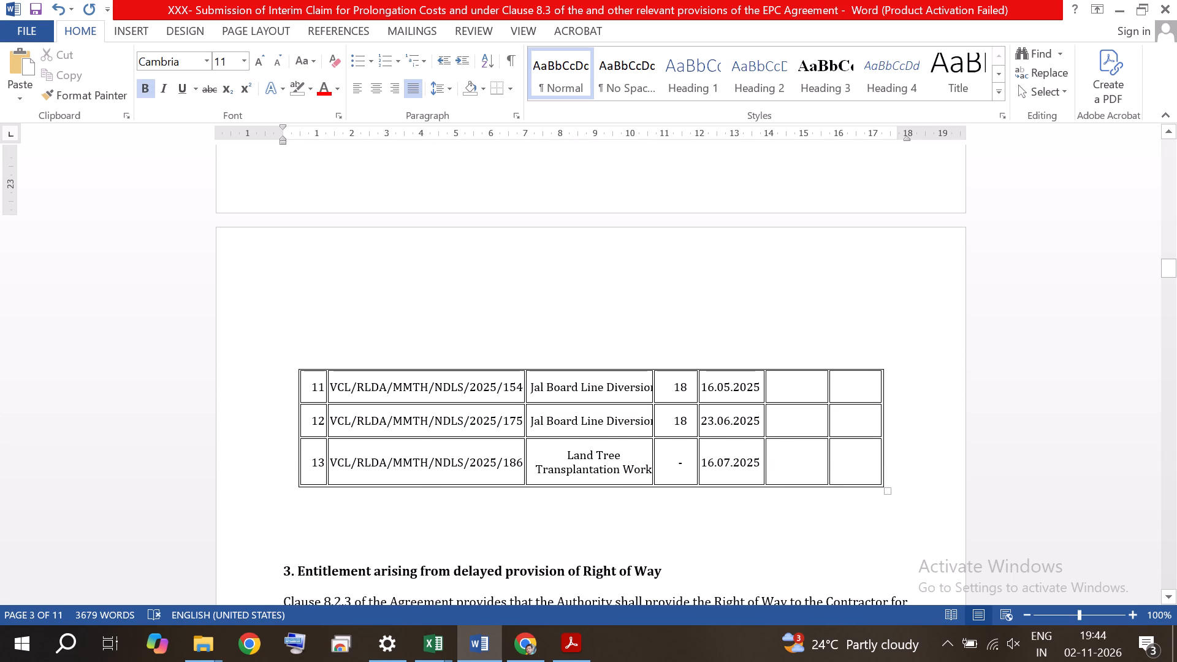
{"action": "scroll", "coordinate": [402, 375], "scroll_direction": "down", "scroll_amount": 2}
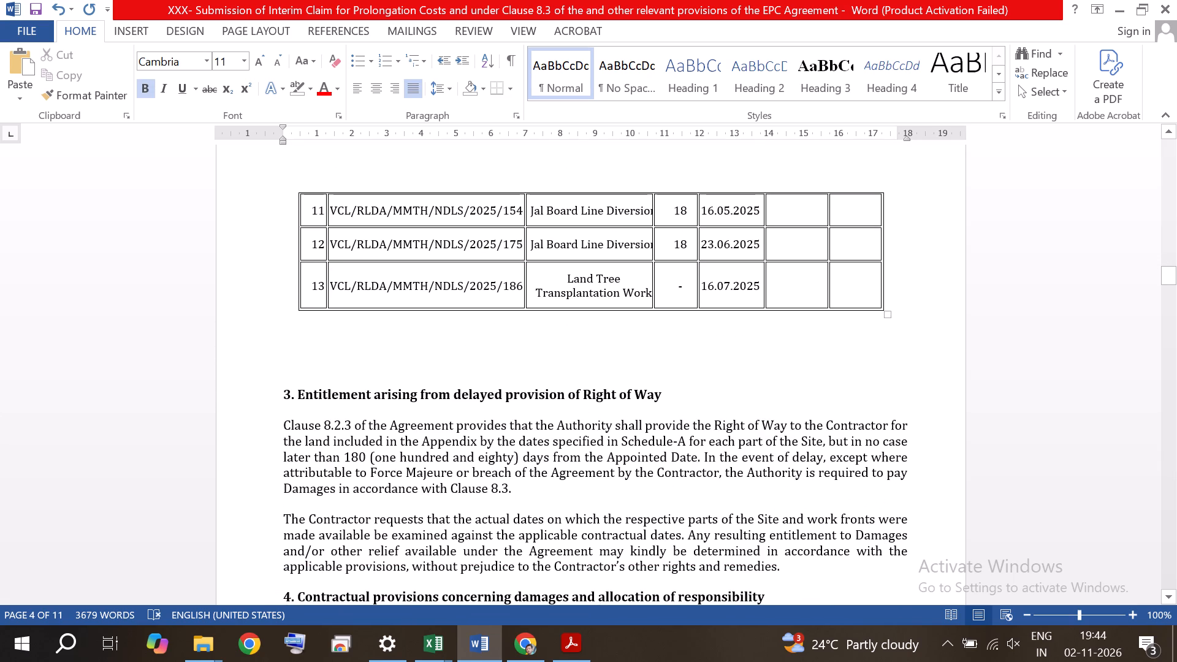
{"action": "left_click", "coordinate": [371, 360]}
{"action": "key", "text": "BackSpace"}
{"action": "key", "text": "BackSpace"}
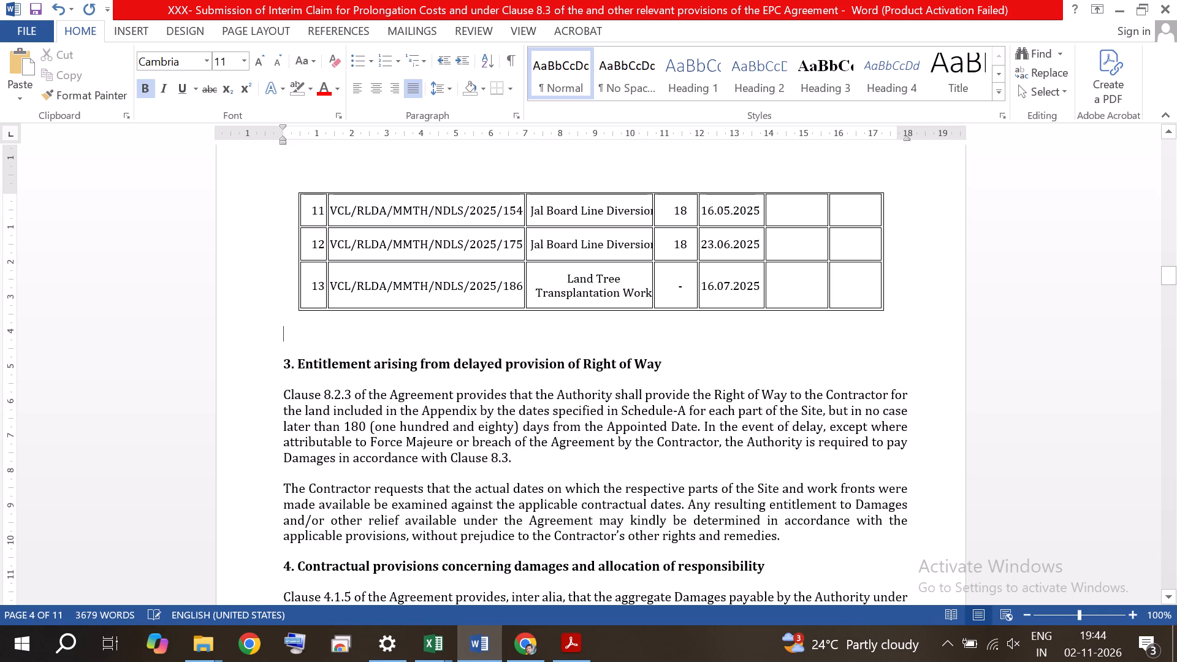
{"action": "key", "text": "BackSpace"}
{"action": "key", "text": "Delete"}
Delete the empty lines above the section 6 heading on damages for delayed provision of Right of Way.
{"action": "scroll", "coordinate": [371, 360], "scroll_direction": "down", "scroll_amount": 1}
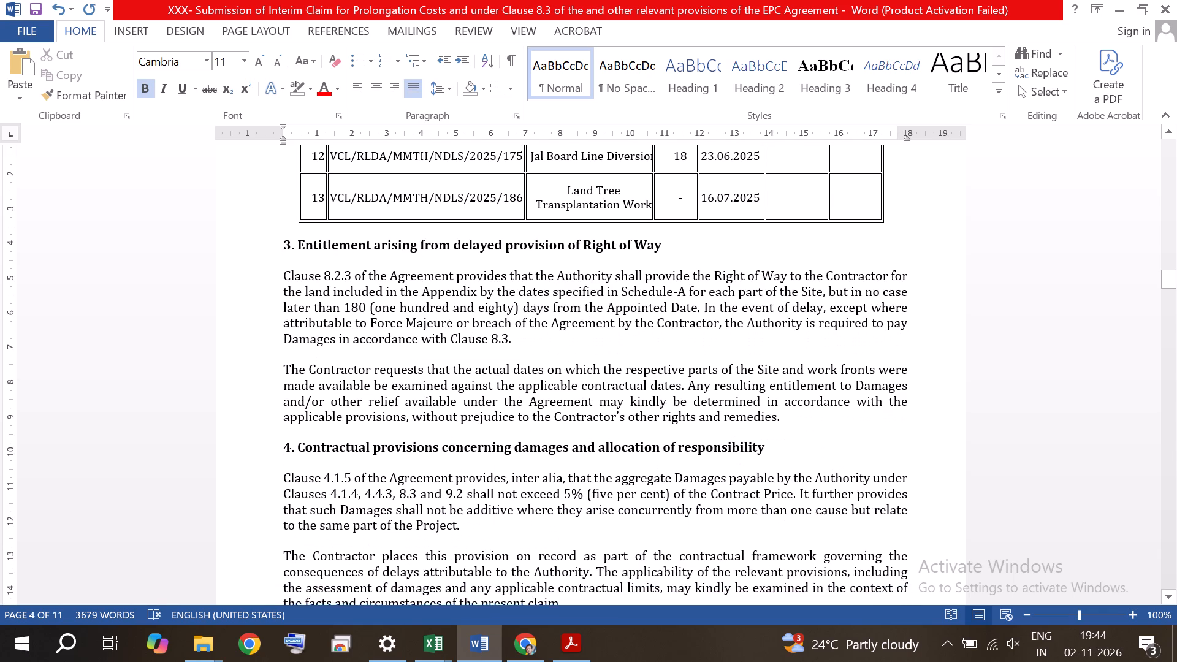
{"action": "scroll", "coordinate": [371, 360], "scroll_direction": "down", "scroll_amount": 8}
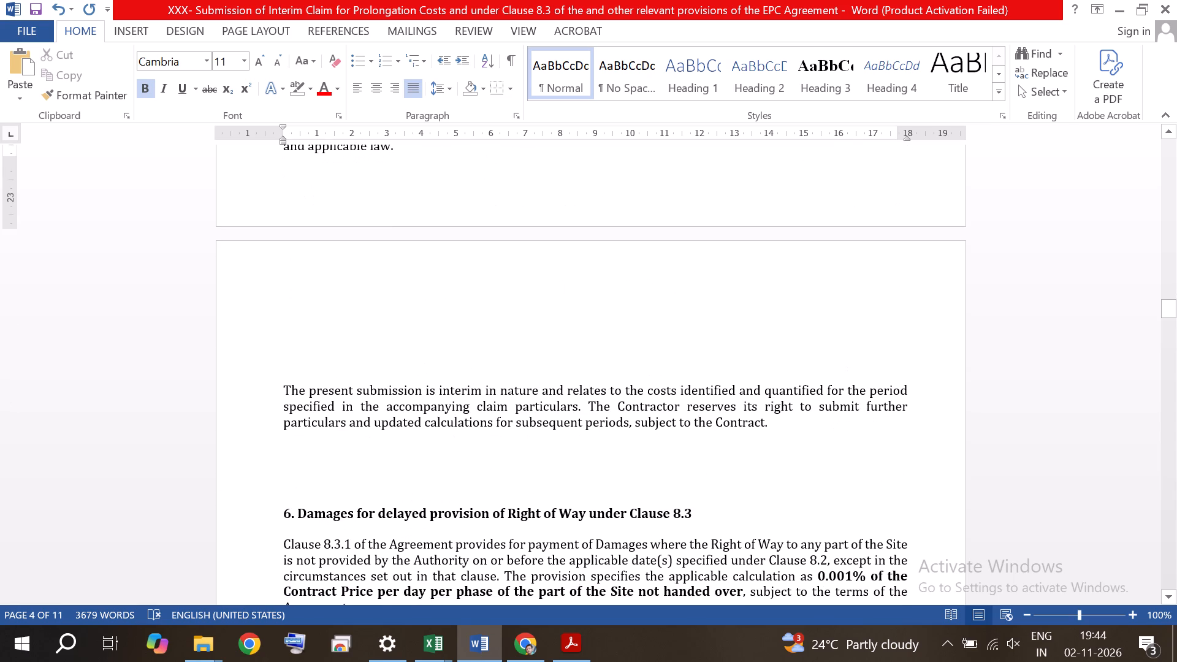
{"action": "left_click", "coordinate": [361, 351]}
{"action": "scroll", "coordinate": [362, 431], "scroll_direction": "down", "scroll_amount": 2}
{"action": "left_click", "coordinate": [300, 273]}
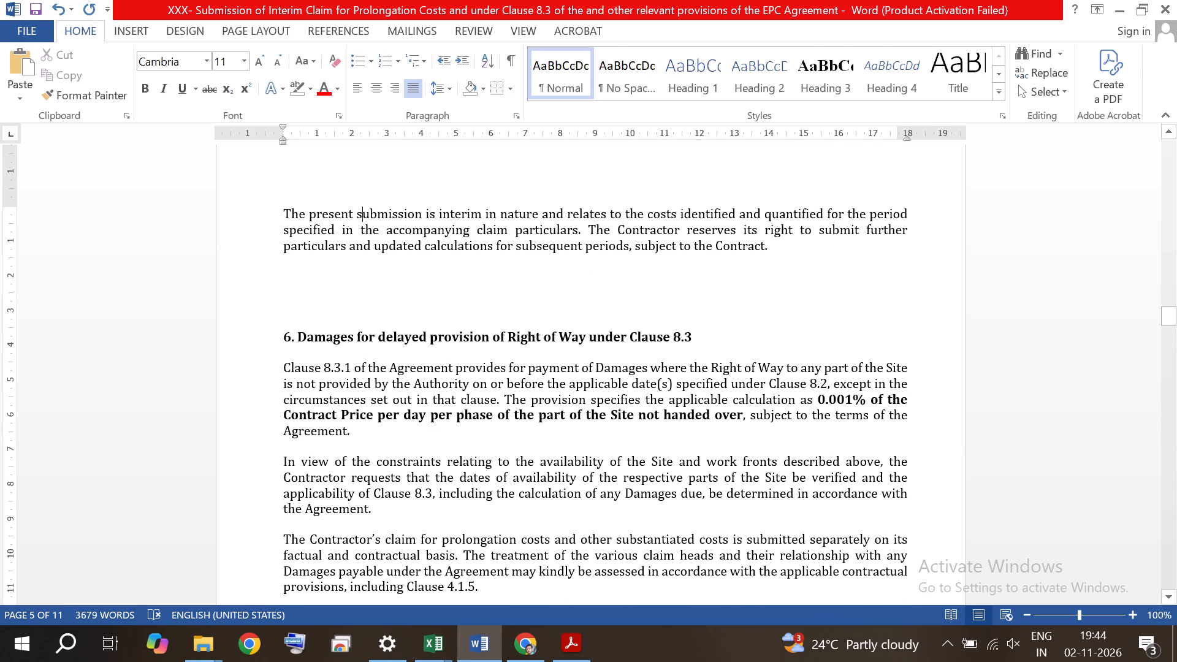
{"action": "key", "text": "Delete"}
{"action": "key", "text": "Delete"}
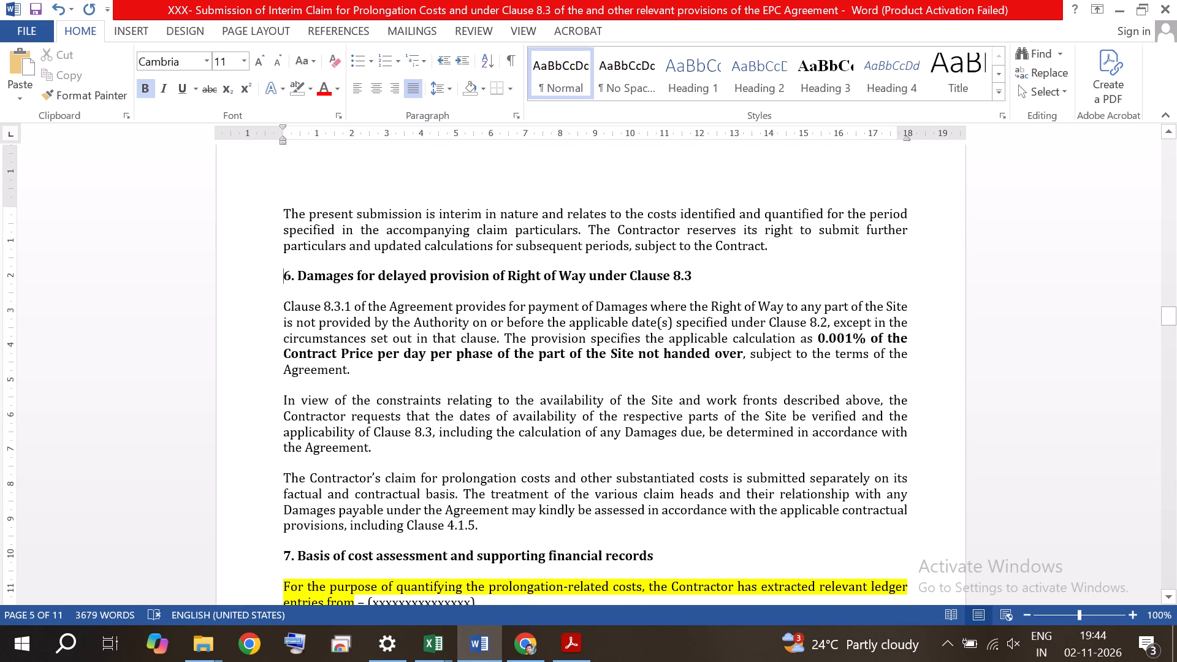
Remove the stray space between "Delay" and the closing bracket in section 11's overhead claim formula, using the suggested correction.
{"action": "scroll", "coordinate": [320, 294], "scroll_direction": "down", "scroll_amount": 1}
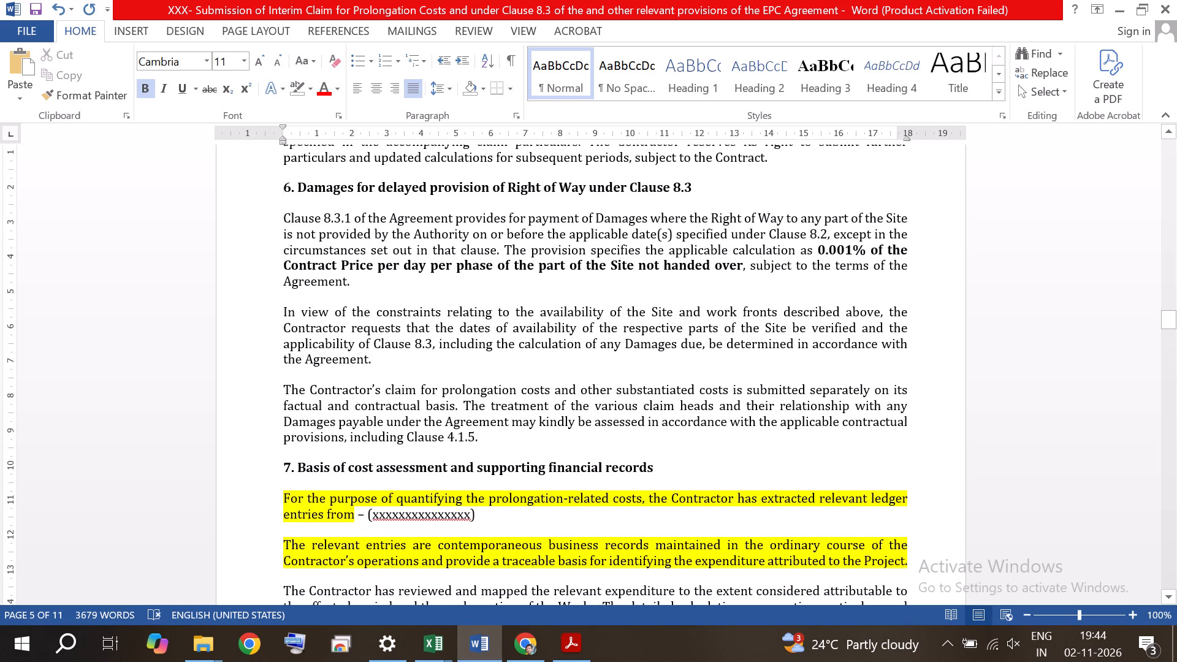
{"action": "scroll", "coordinate": [486, 342], "scroll_direction": "down", "scroll_amount": 3}
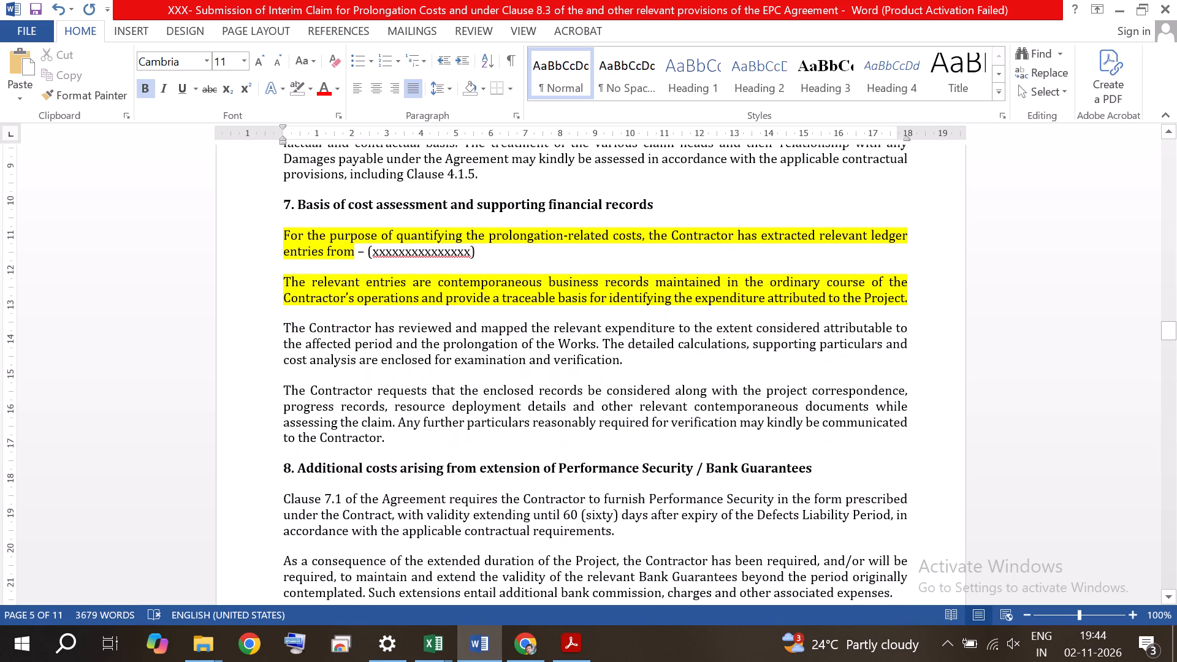
{"action": "scroll", "coordinate": [432, 332], "scroll_direction": "down", "scroll_amount": 1}
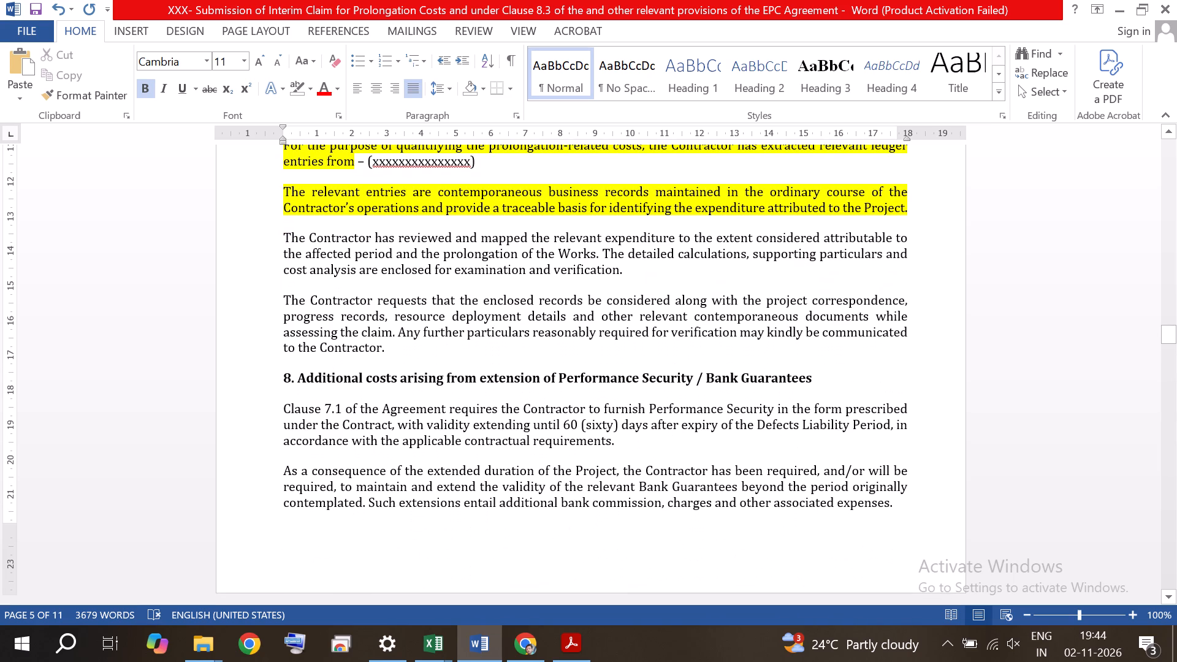
{"action": "scroll", "coordinate": [510, 380], "scroll_direction": "down", "scroll_amount": 3}
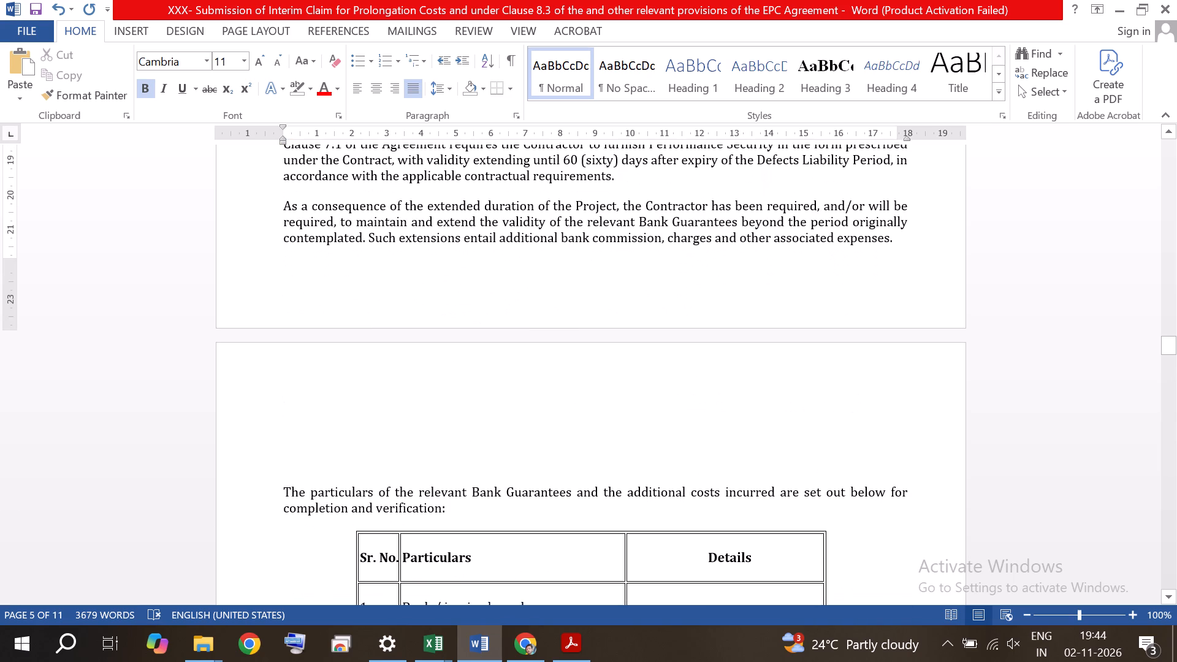
{"action": "scroll", "coordinate": [444, 359], "scroll_direction": "down", "scroll_amount": 17}
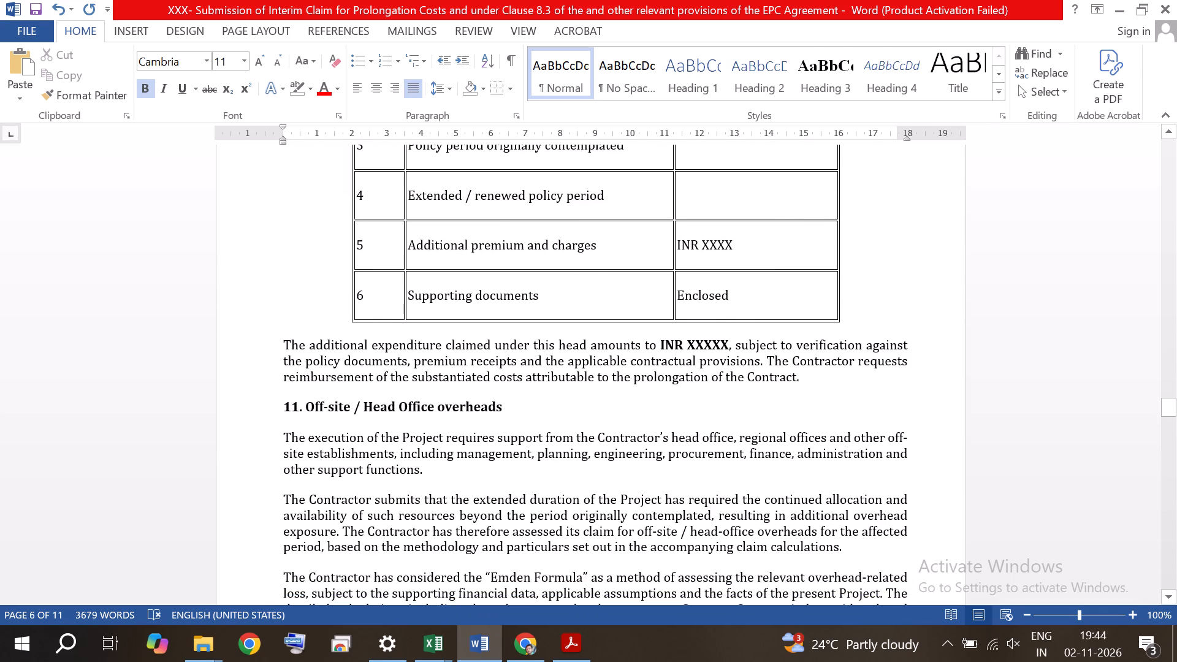
{"action": "scroll", "coordinate": [414, 358], "scroll_direction": "down", "scroll_amount": 5}
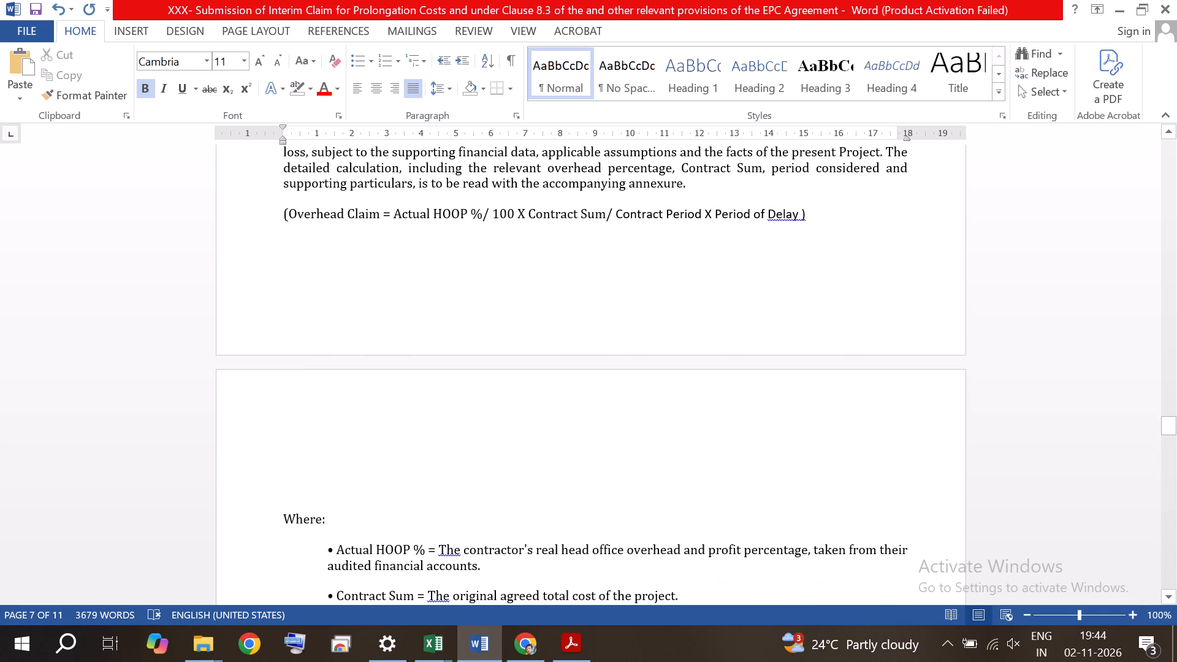
{"action": "right_click", "coordinate": [781, 211]}
{"action": "left_click", "coordinate": [828, 225]}
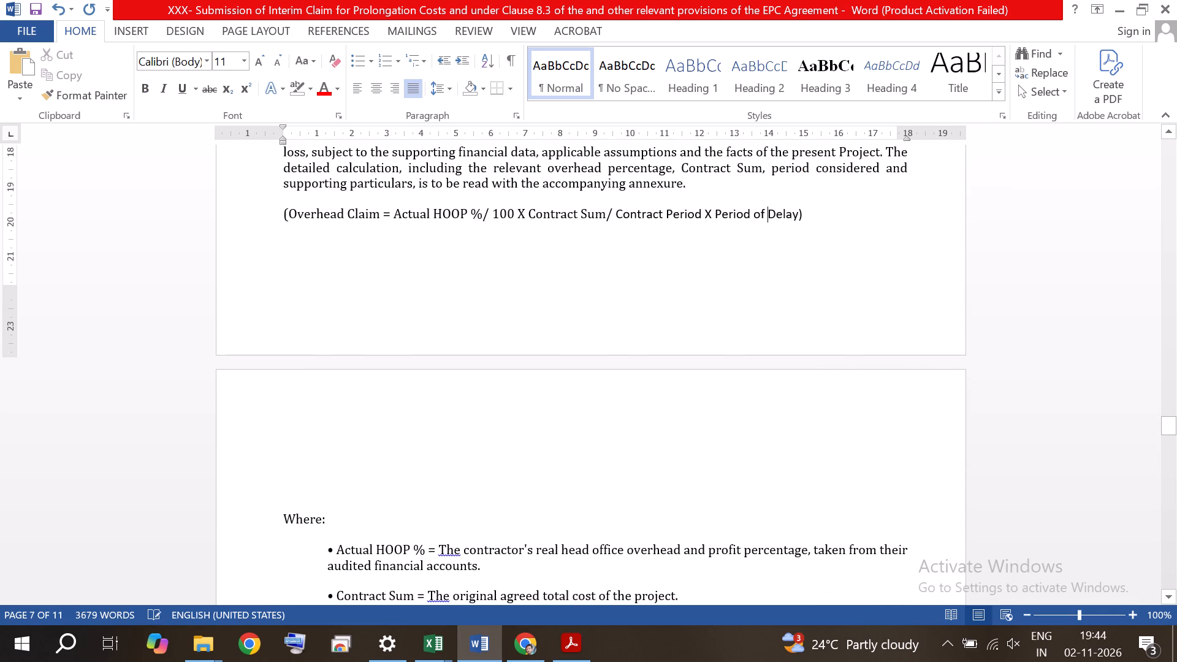
Correct the flagged spelling "finalised" to "finalized" in the first paragraph of section 14.
{"action": "scroll", "coordinate": [534, 340], "scroll_direction": "down", "scroll_amount": 1}
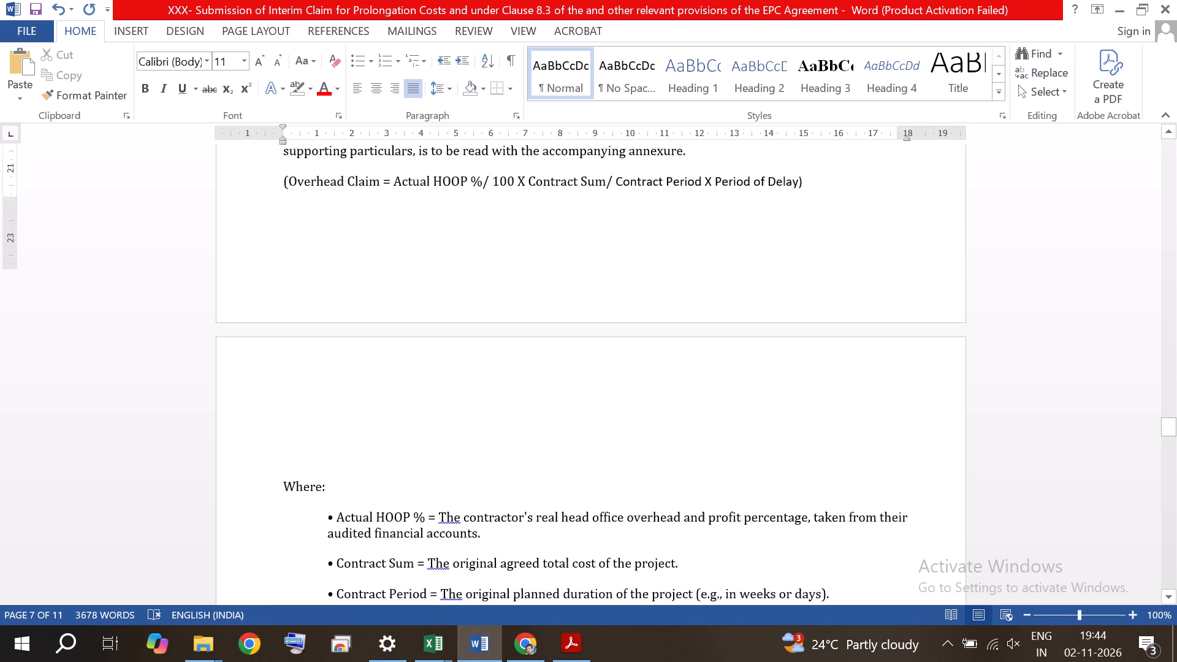
{"action": "scroll", "coordinate": [534, 340], "scroll_direction": "down", "scroll_amount": 9}
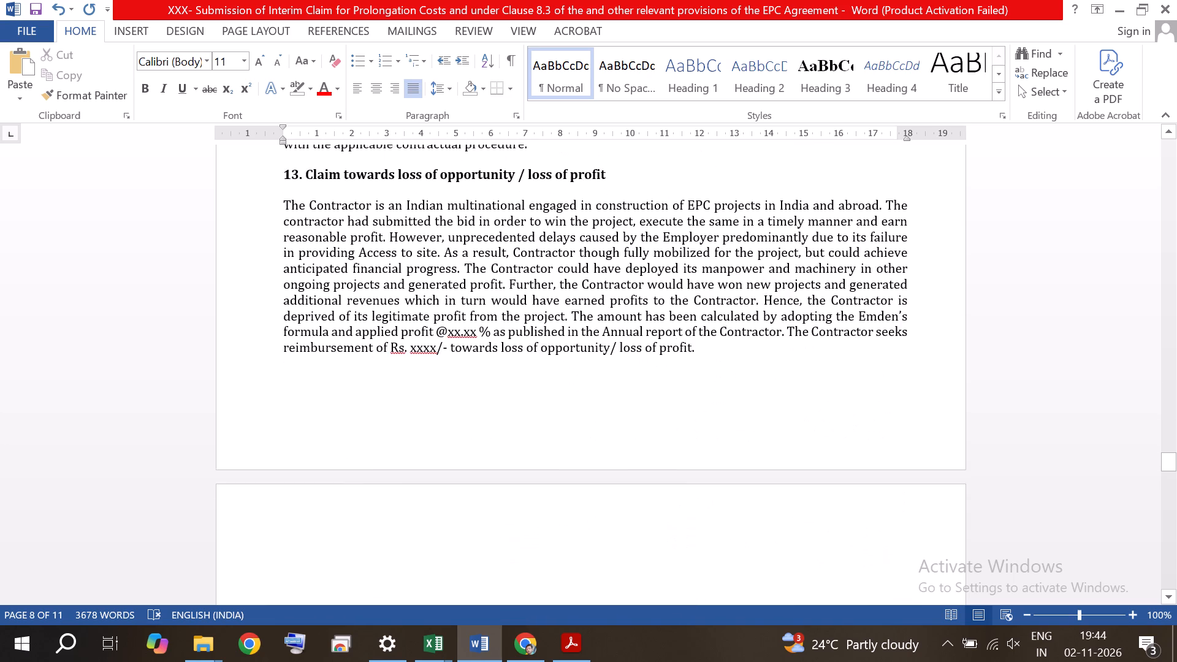
{"action": "scroll", "coordinate": [262, 351], "scroll_direction": "down", "scroll_amount": 2}
{"action": "scroll", "coordinate": [326, 335], "scroll_direction": "down", "scroll_amount": 3}
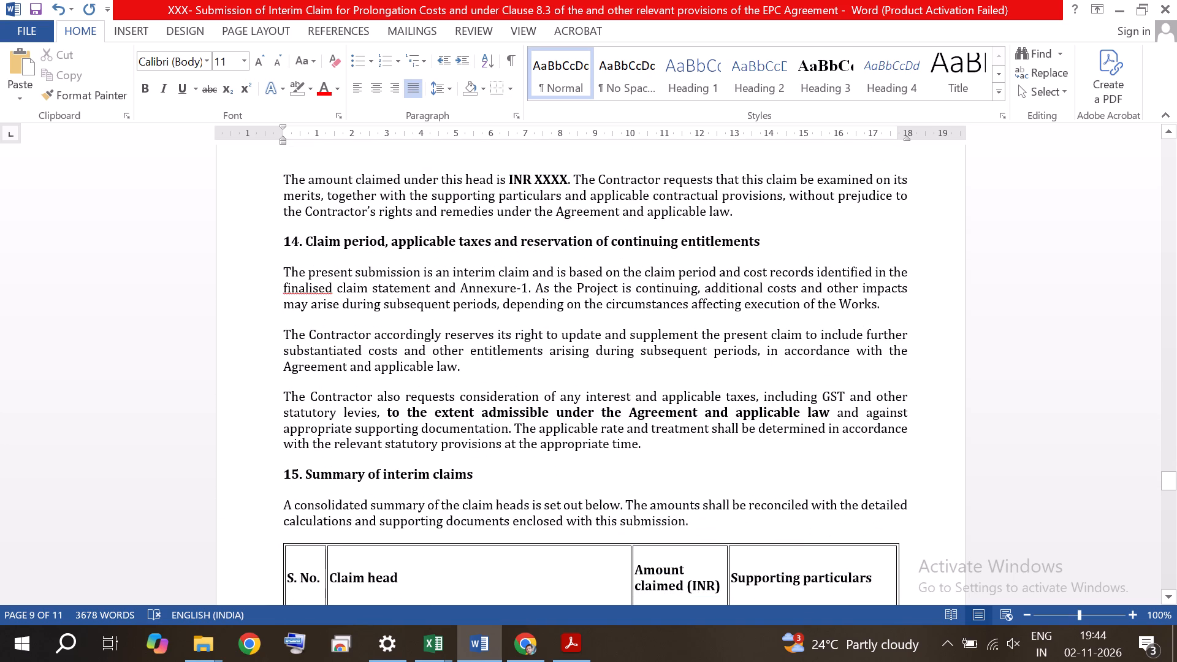
{"action": "scroll", "coordinate": [422, 317], "scroll_direction": "down", "scroll_amount": 2}
{"action": "scroll", "coordinate": [422, 317], "scroll_direction": "up", "scroll_amount": 2}
{"action": "right_click", "coordinate": [300, 290]}
{"action": "left_click", "coordinate": [356, 302]}
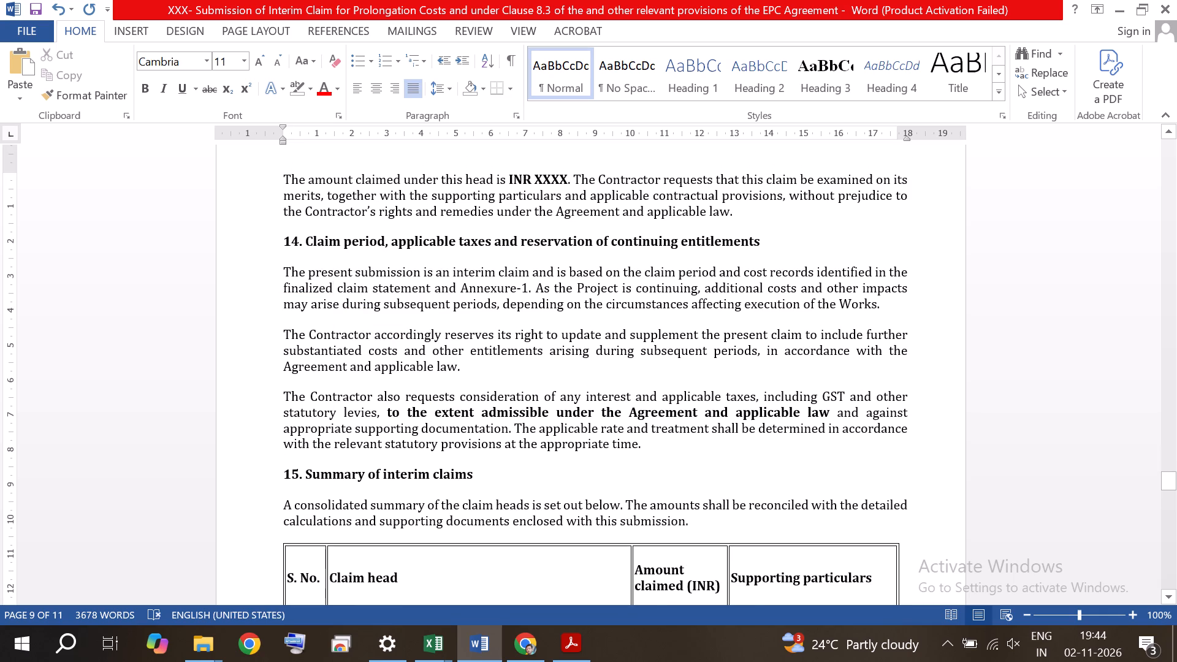
Review the rest of the letter, from the interim claims summary table to the signature block and enclosure line.
{"action": "scroll", "coordinate": [519, 368], "scroll_direction": "down", "scroll_amount": 9}
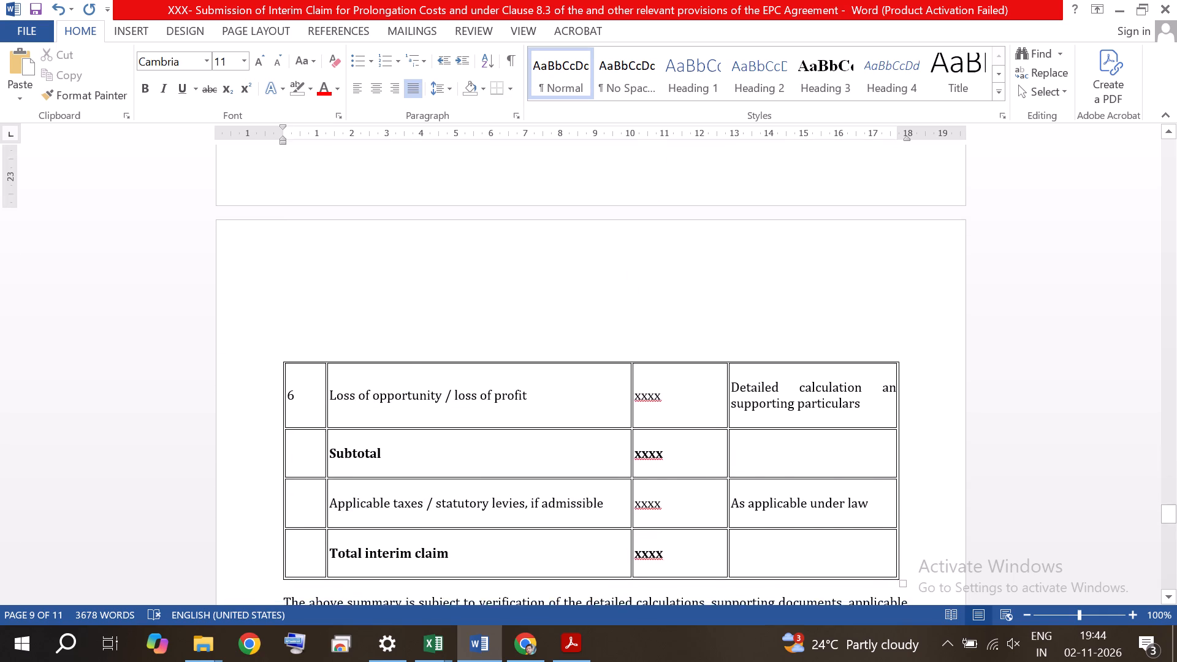
{"action": "scroll", "coordinate": [519, 368], "scroll_direction": "down", "scroll_amount": 10}
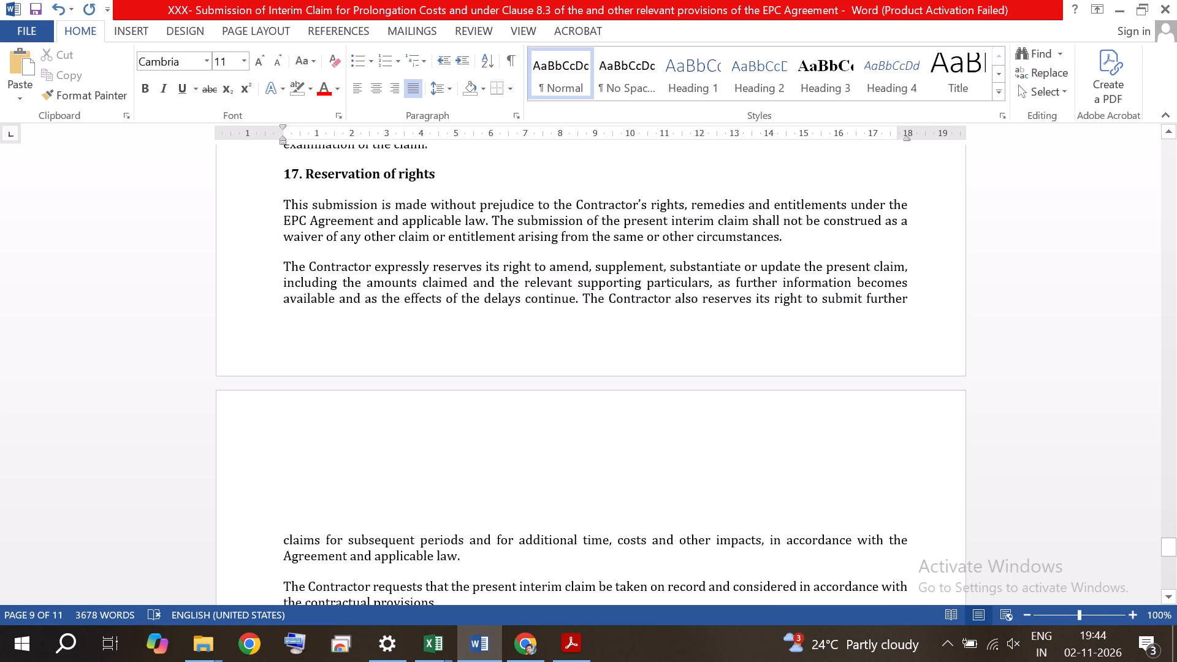
{"action": "scroll", "coordinate": [368, 422], "scroll_direction": "down", "scroll_amount": 3}
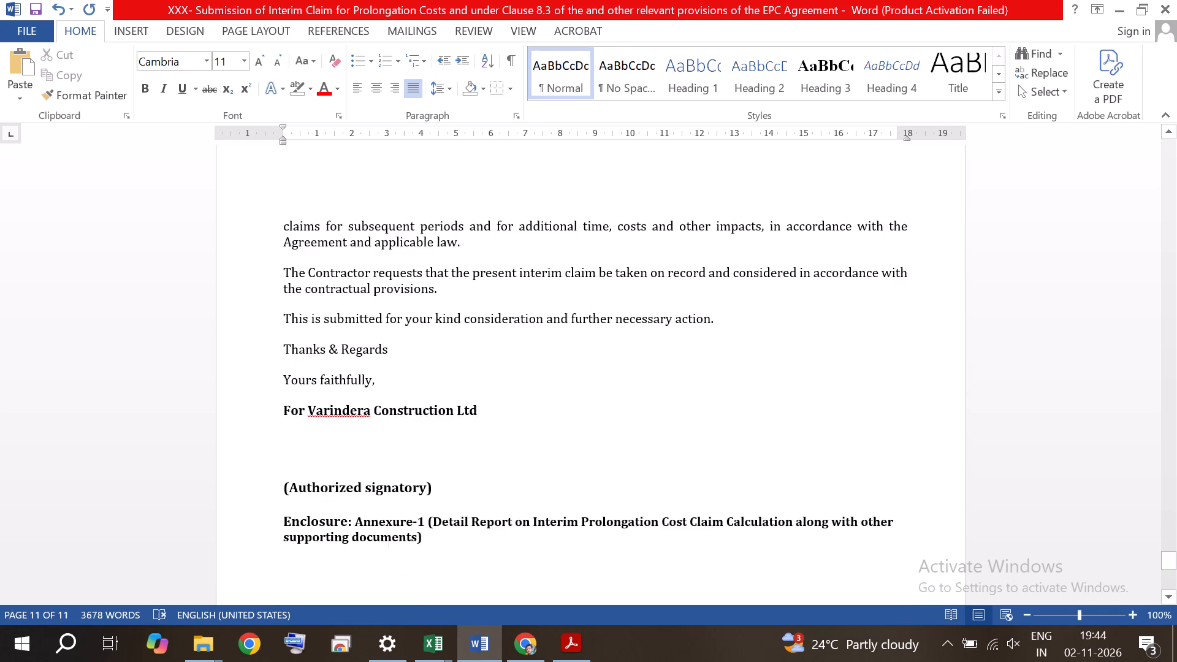
Save the finished interim prolongation claim letter and close the document.
{"action": "scroll", "coordinate": [375, 408], "scroll_direction": "down", "scroll_amount": 18}
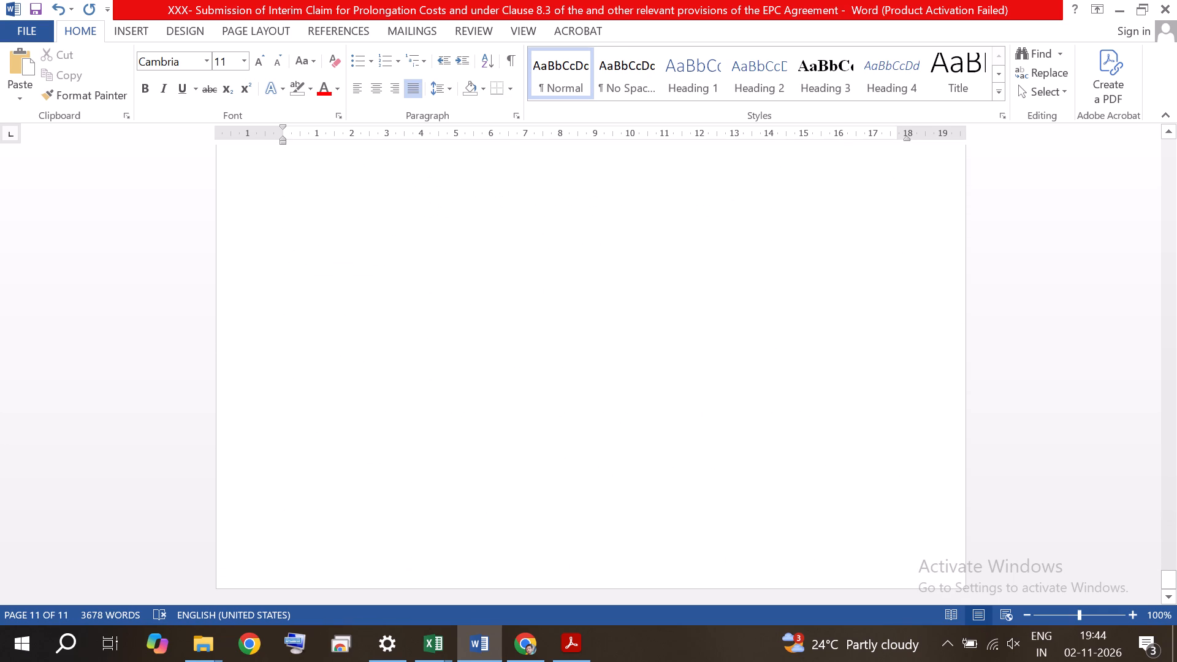
{"action": "triple_click", "coordinate": [38, 12]}
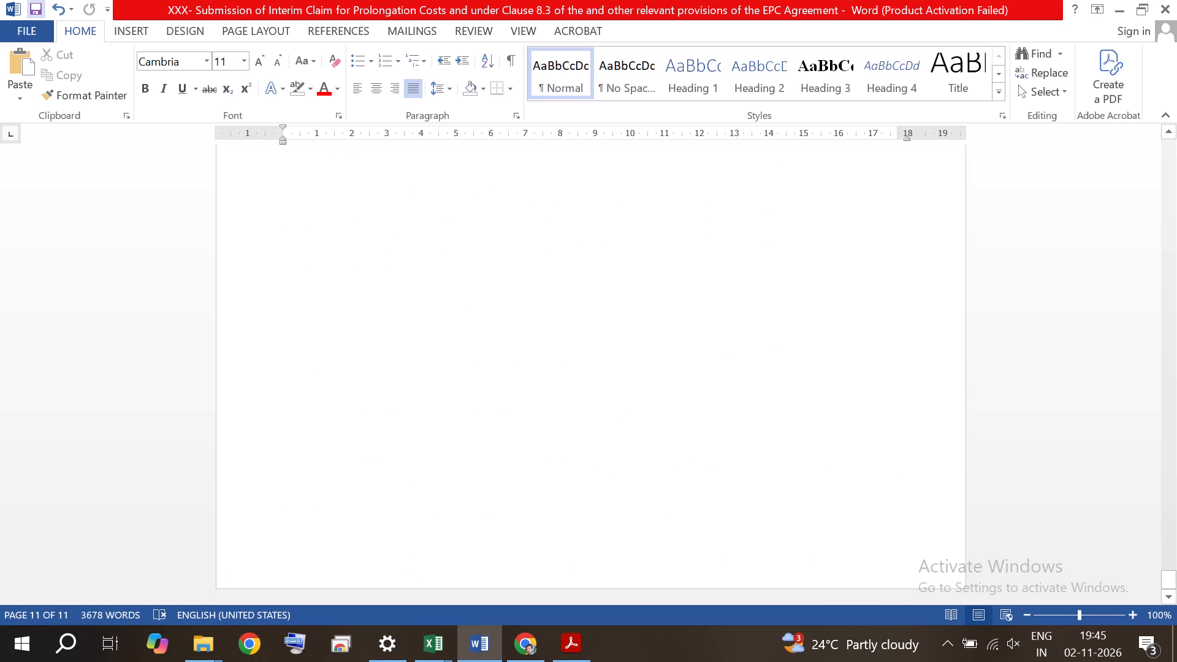
{"action": "triple_click", "coordinate": [38, 12]}
{"action": "triple_click", "coordinate": [38, 12]}
{"action": "left_click", "coordinate": [38, 12]}
{"action": "left_click", "coordinate": [1164, 10]}
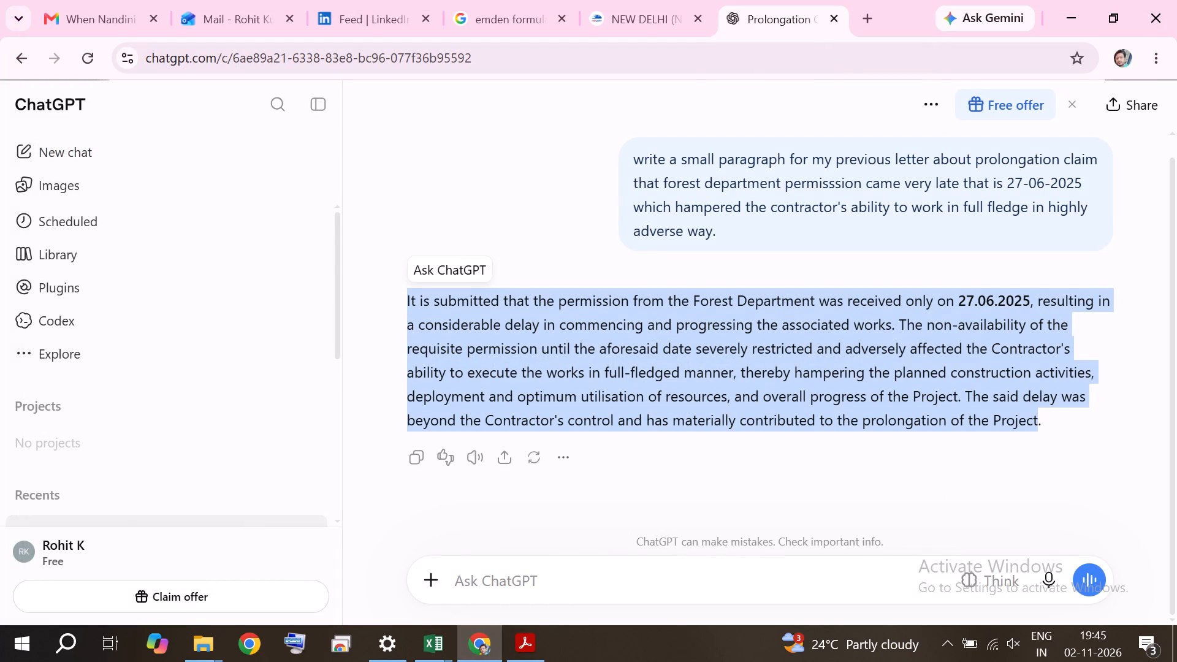
Close the ChatGPT conversation about the Forest Department paragraph in Chrome and minimise the browser.
{"action": "left_click", "coordinate": [835, 18]}
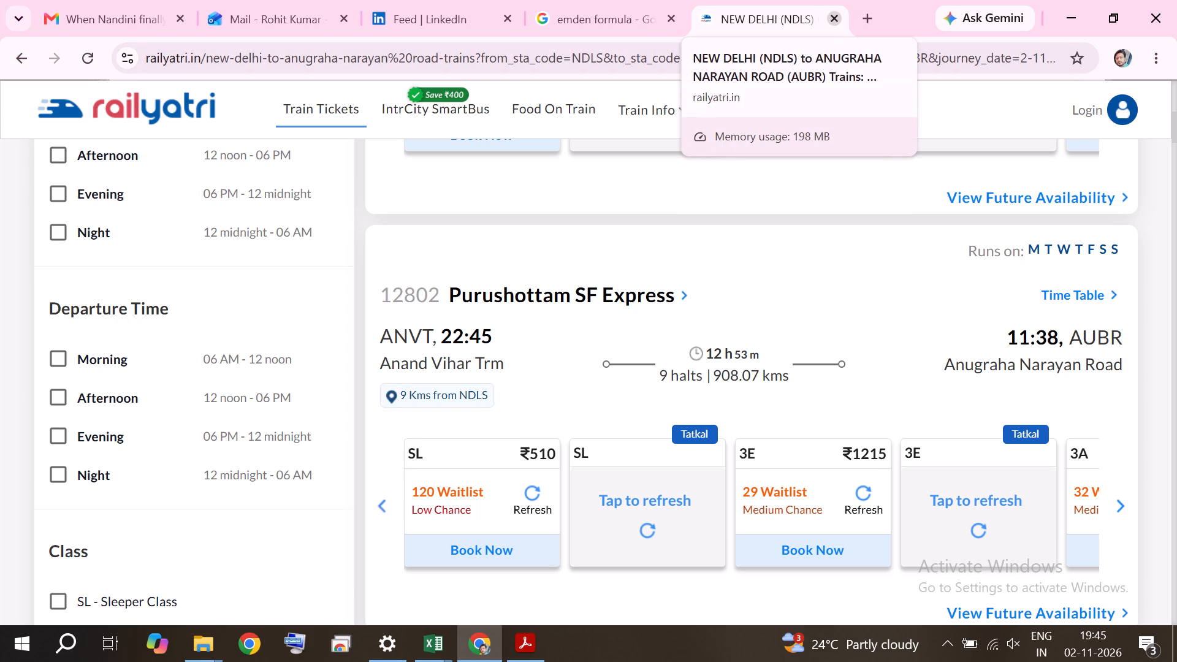
{"action": "left_click", "coordinate": [1073, 3]}
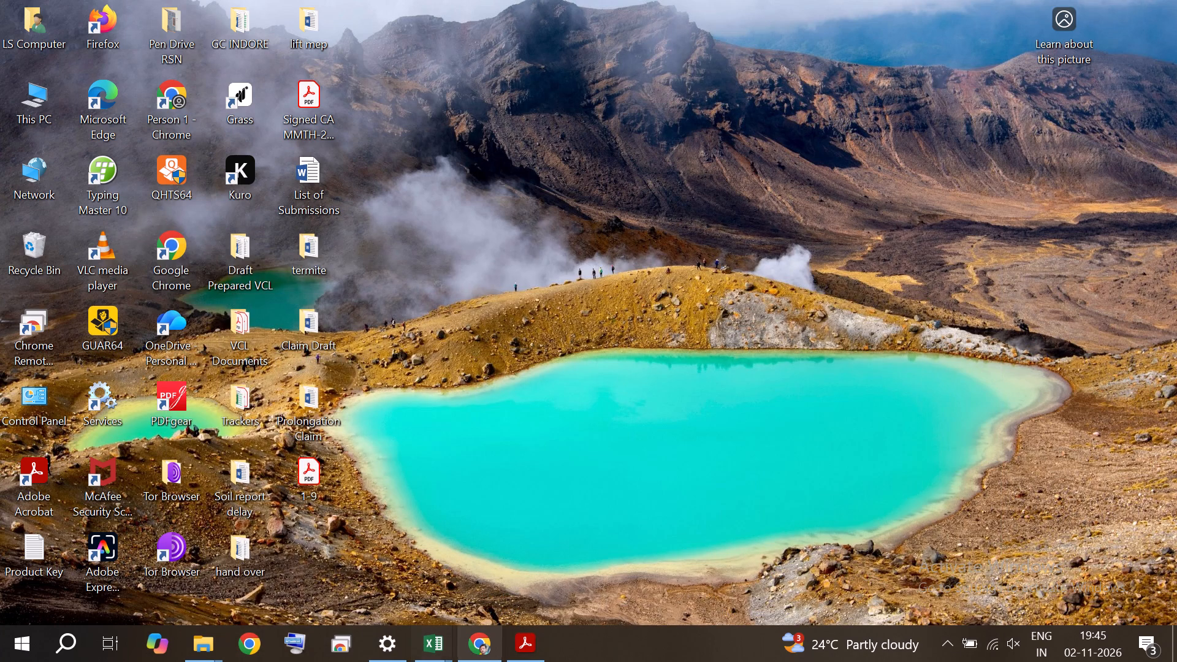
Return to Chrome and refresh the LinkedIn feed.
{"action": "left_click", "coordinate": [479, 646]}
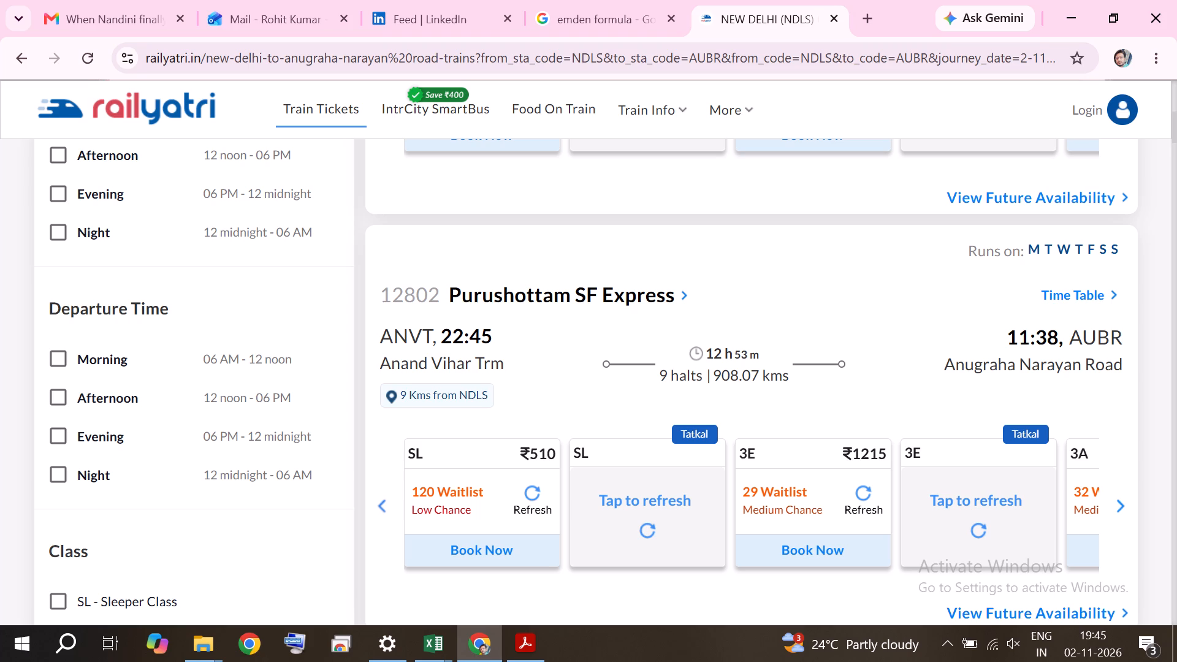
{"action": "left_click", "coordinate": [466, 0]}
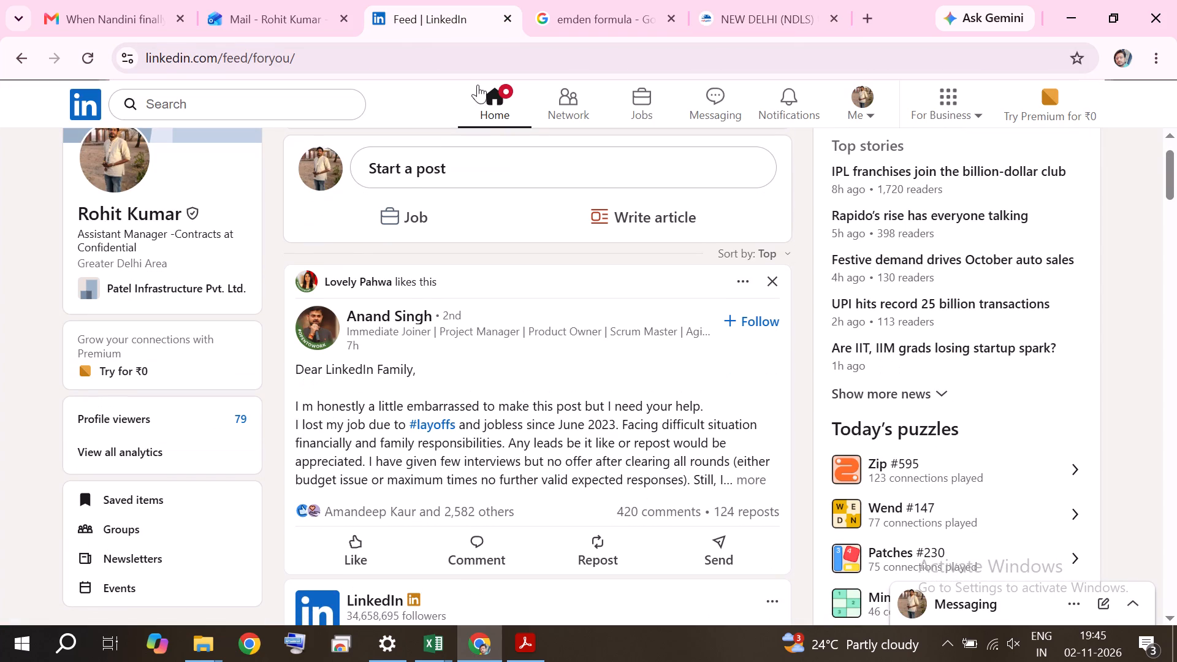
{"action": "left_click", "coordinate": [80, 61]}
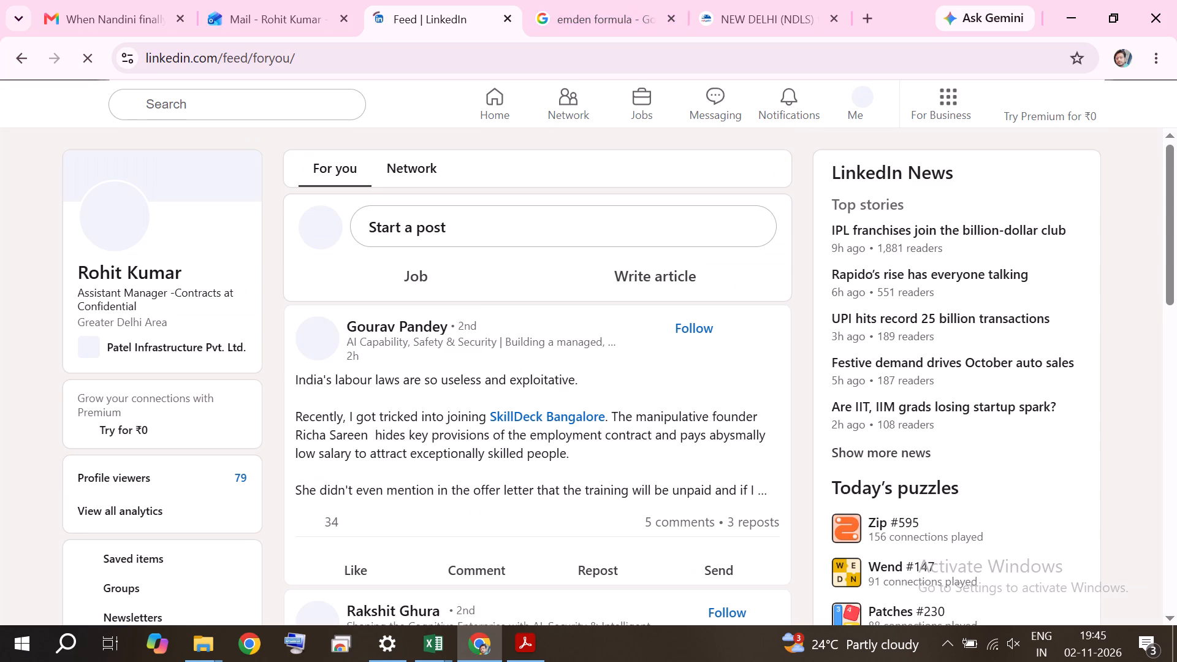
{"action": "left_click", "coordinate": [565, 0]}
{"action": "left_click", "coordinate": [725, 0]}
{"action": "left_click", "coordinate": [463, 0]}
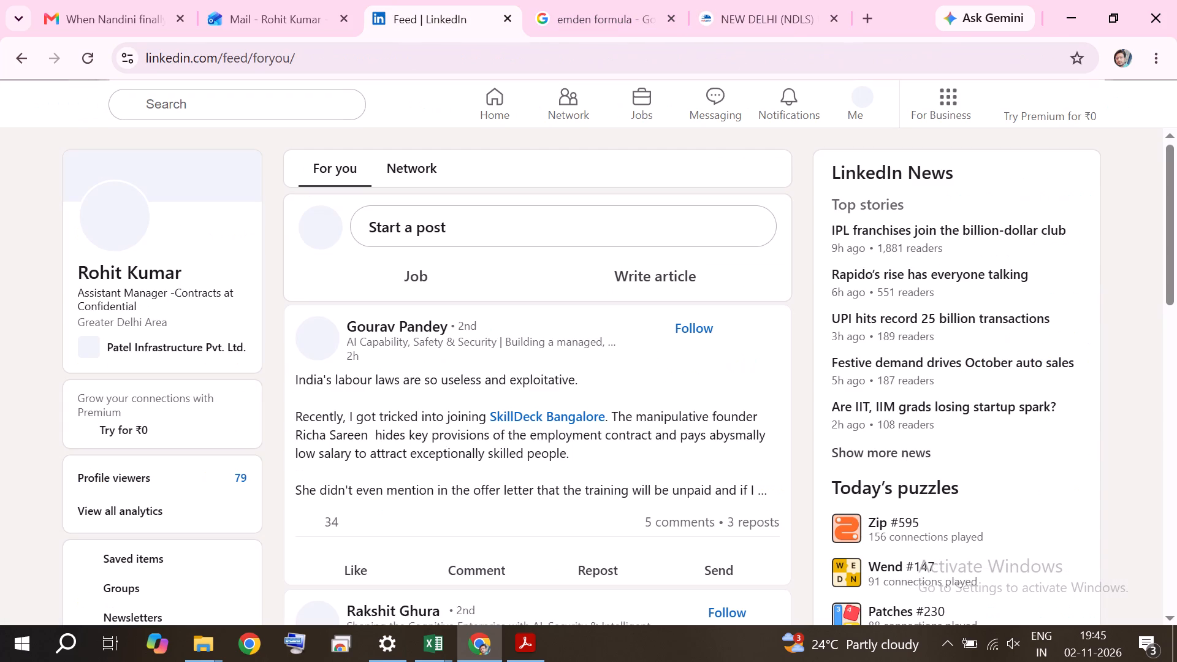
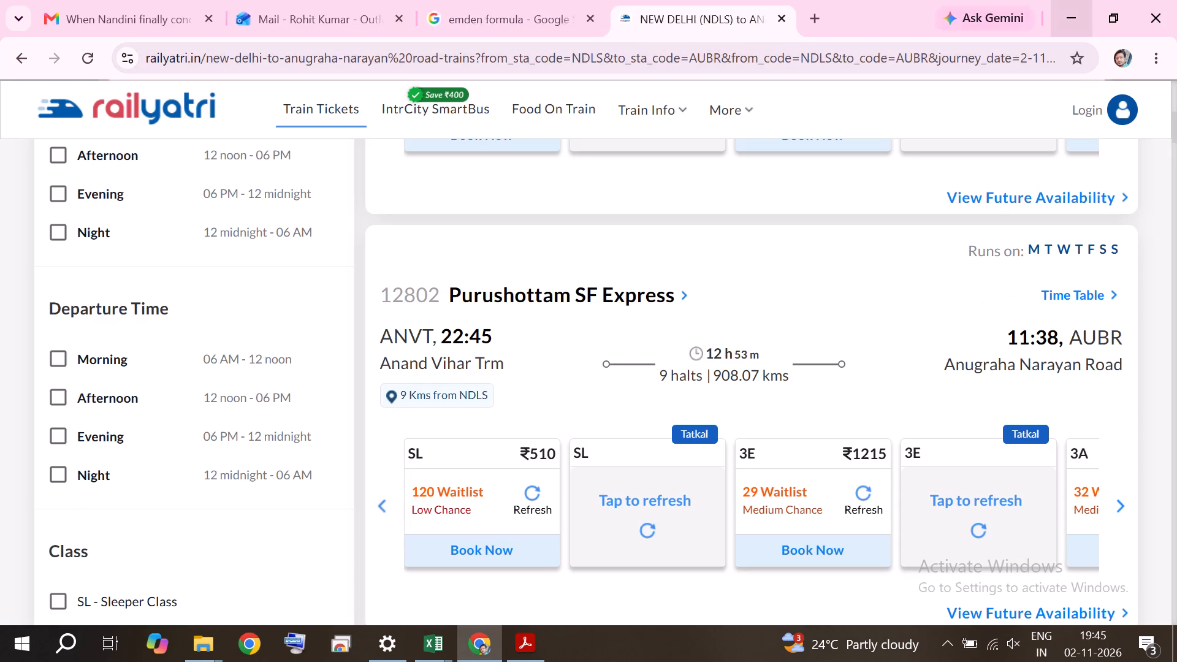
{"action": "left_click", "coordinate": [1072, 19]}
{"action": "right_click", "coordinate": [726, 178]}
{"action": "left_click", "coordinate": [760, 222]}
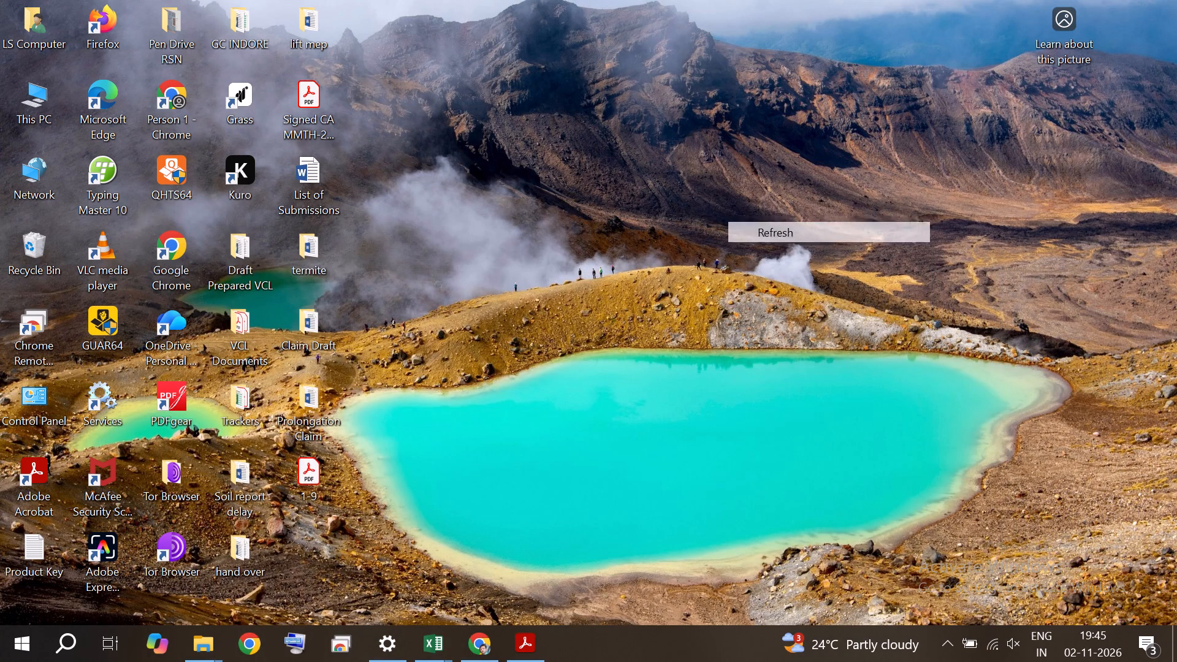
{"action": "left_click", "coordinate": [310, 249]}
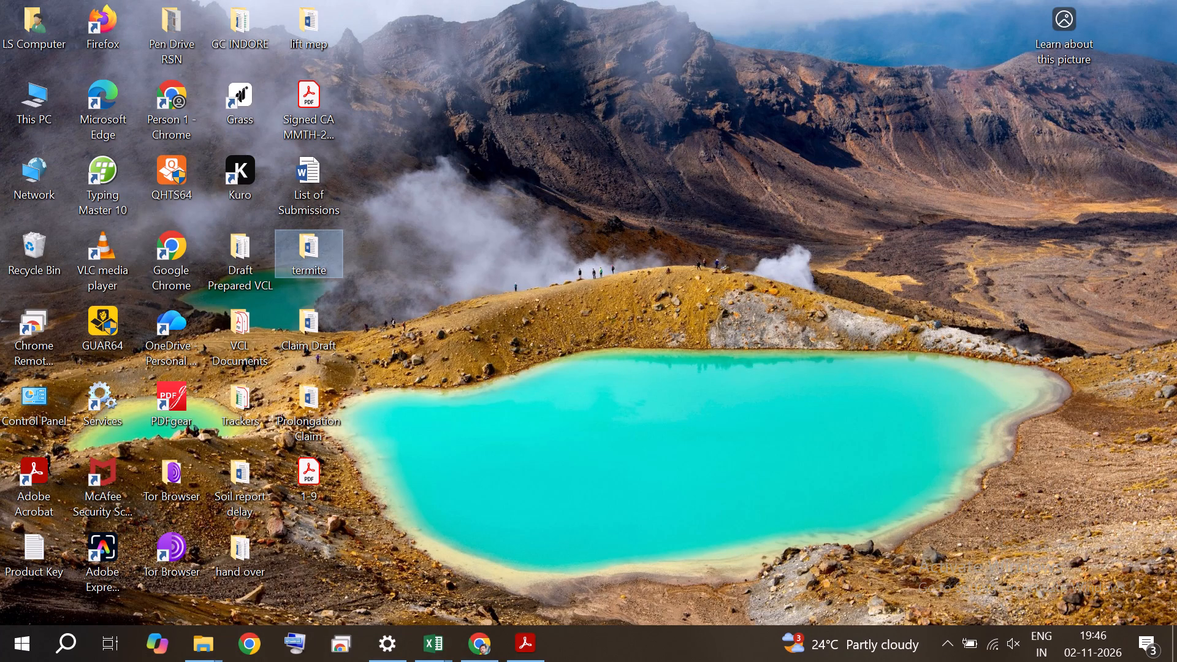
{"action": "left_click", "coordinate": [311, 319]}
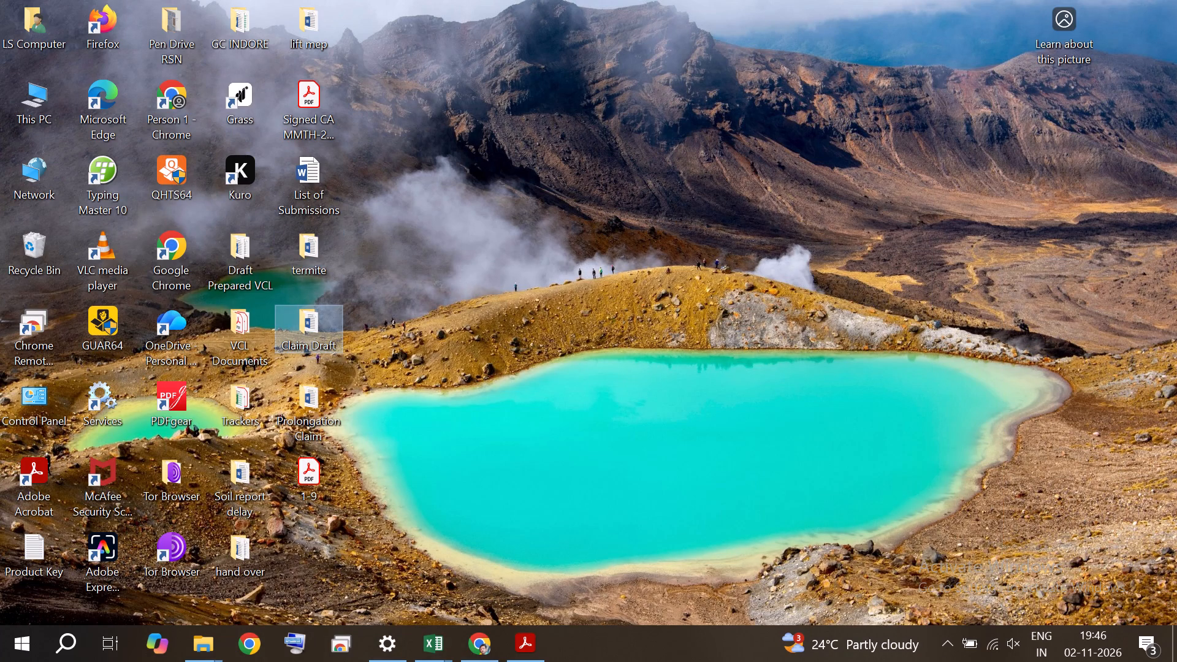